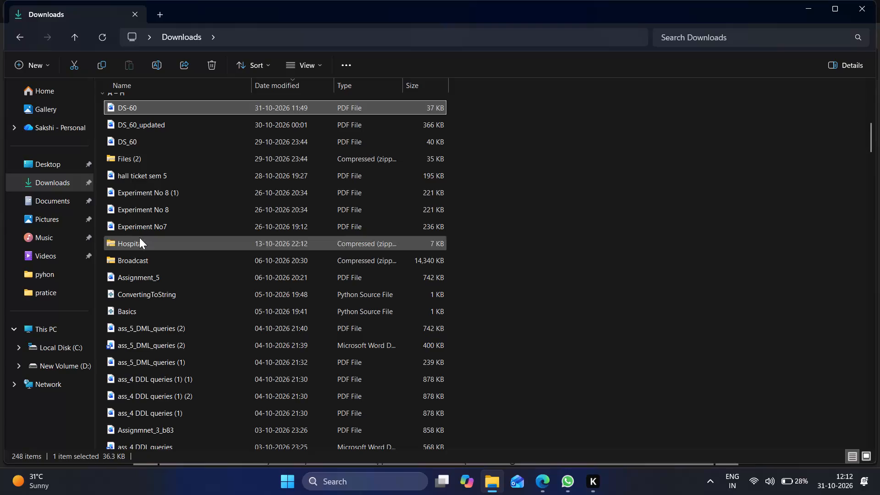
Look through the Downloads folder and reopen it after a brief switch to the Desktop folder.
scroll(211, 146, "up", 1)
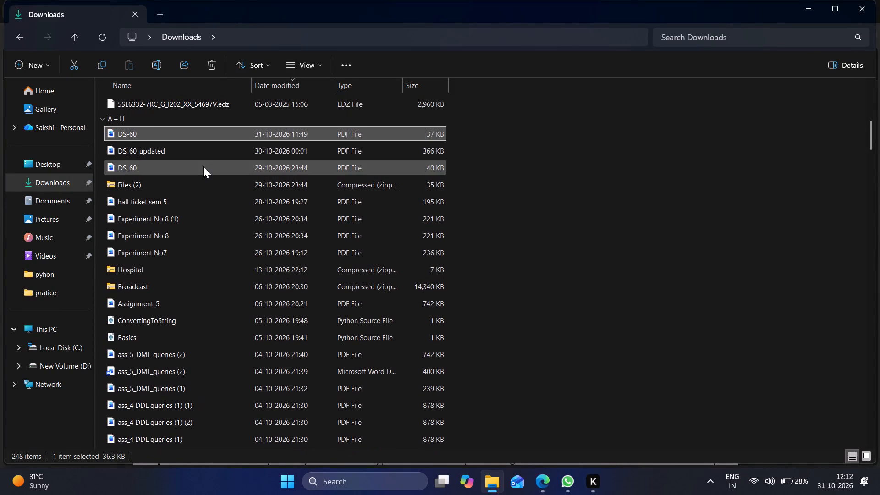
scroll(203, 166, "up", 1)
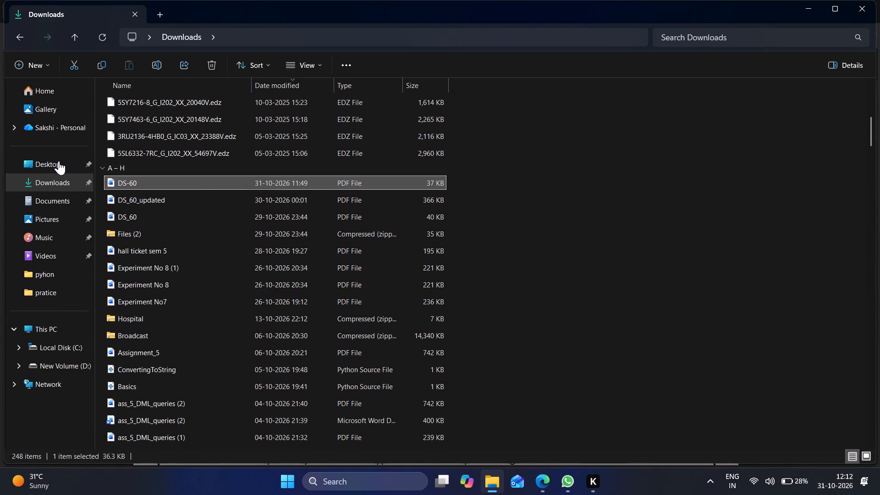
left_click(59, 161)
left_click(55, 176)
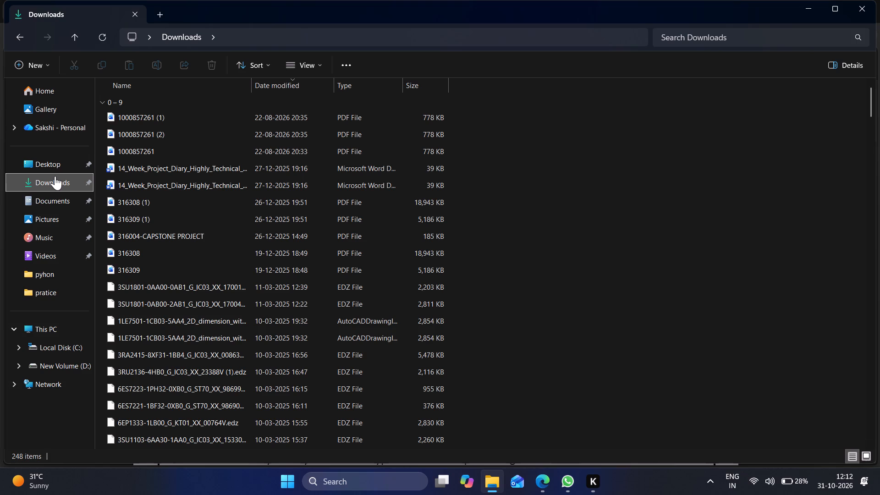
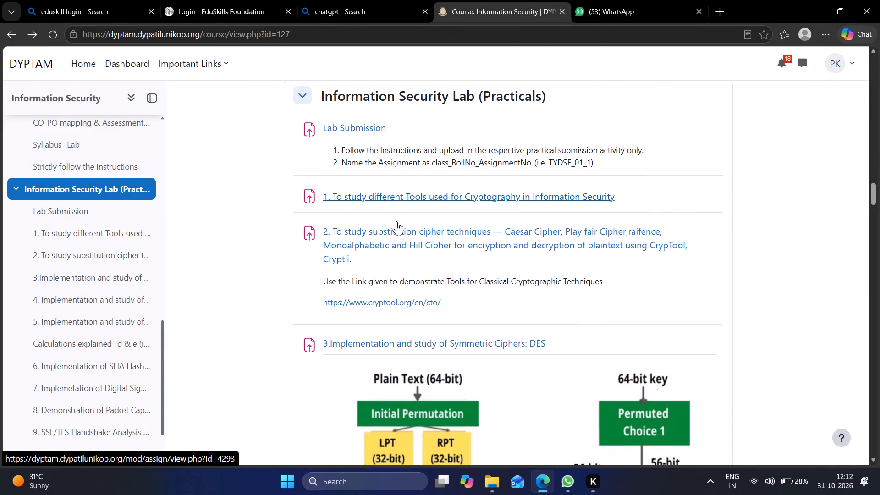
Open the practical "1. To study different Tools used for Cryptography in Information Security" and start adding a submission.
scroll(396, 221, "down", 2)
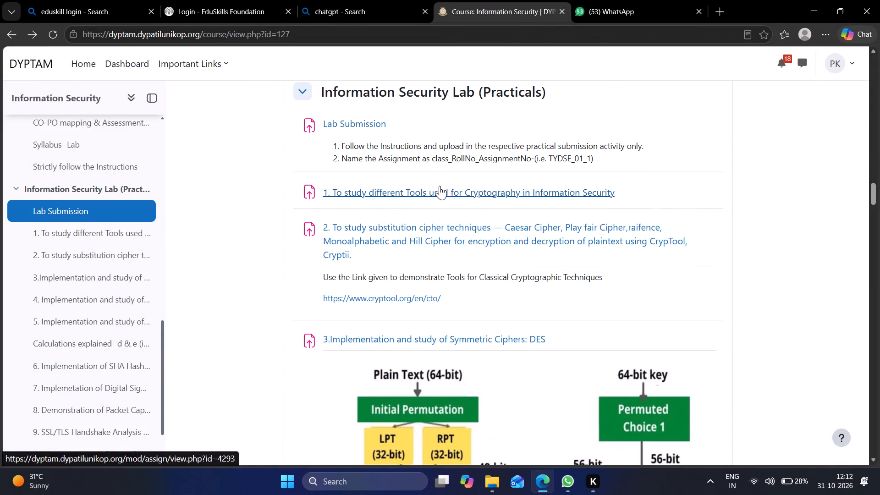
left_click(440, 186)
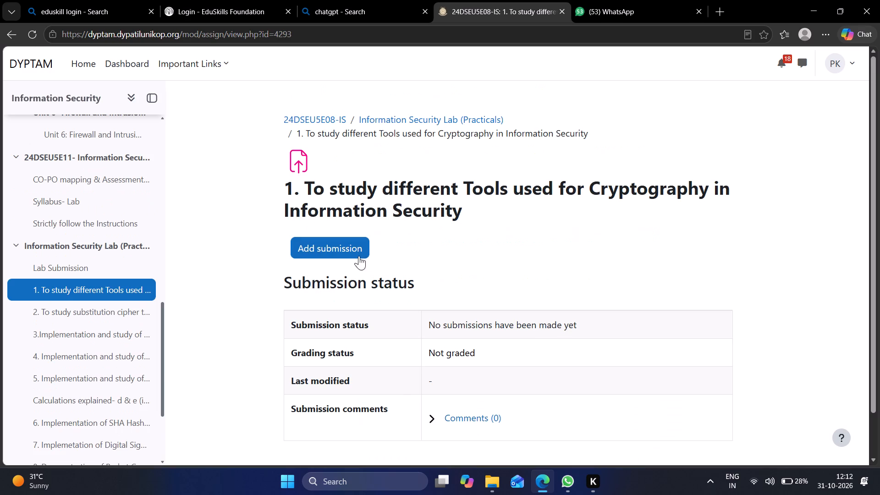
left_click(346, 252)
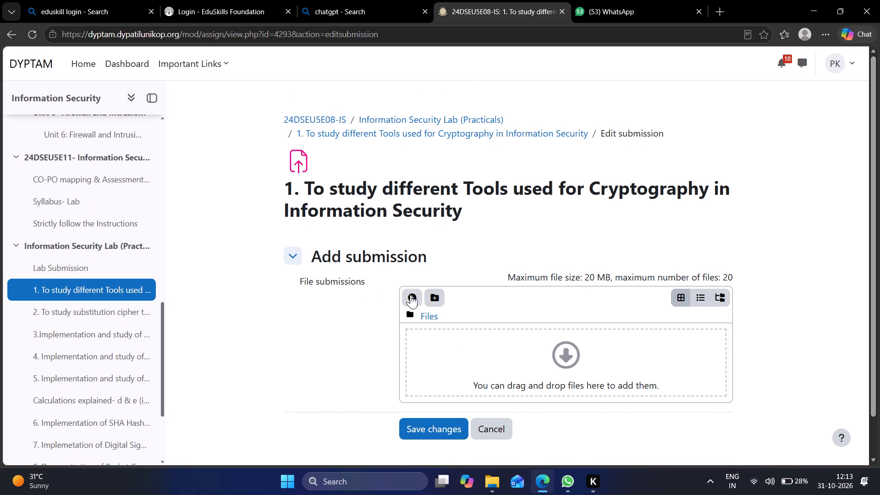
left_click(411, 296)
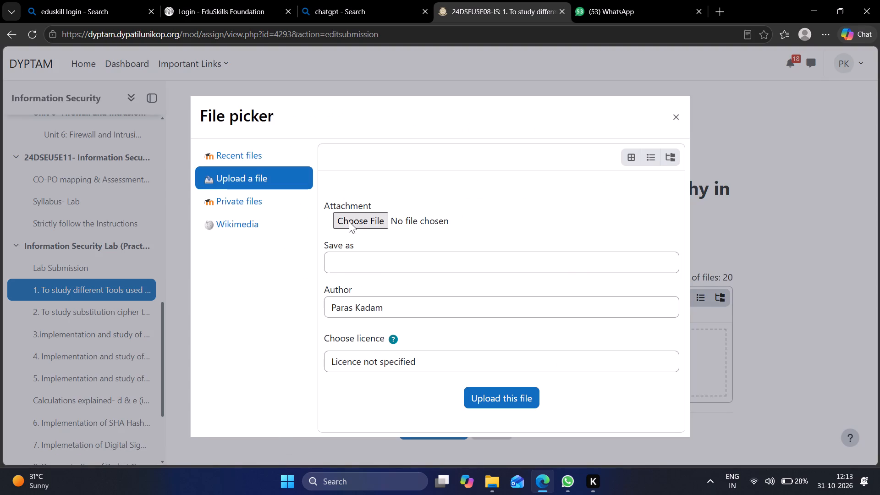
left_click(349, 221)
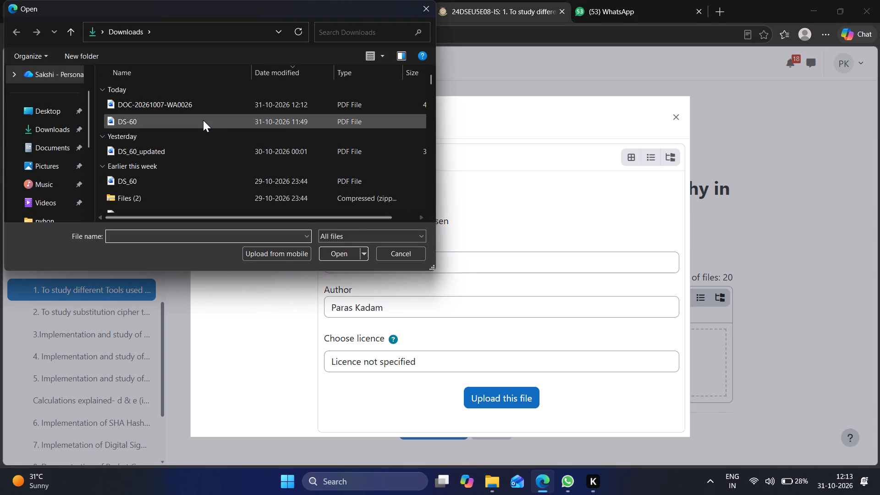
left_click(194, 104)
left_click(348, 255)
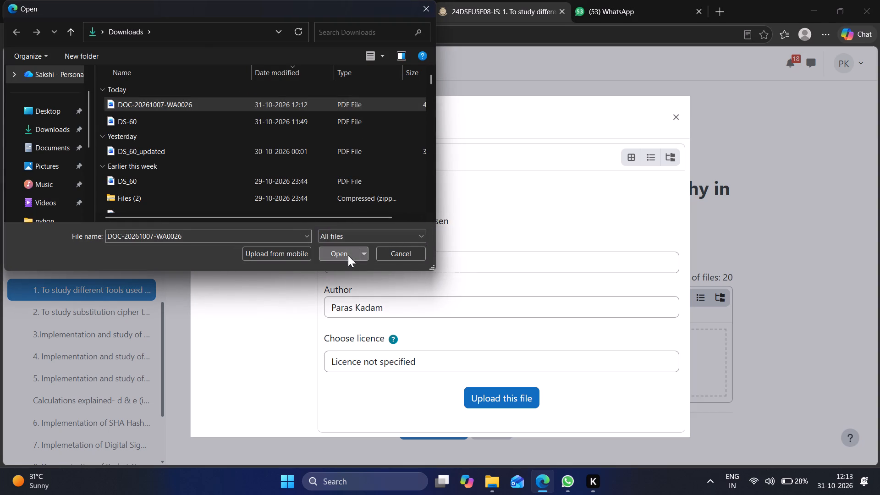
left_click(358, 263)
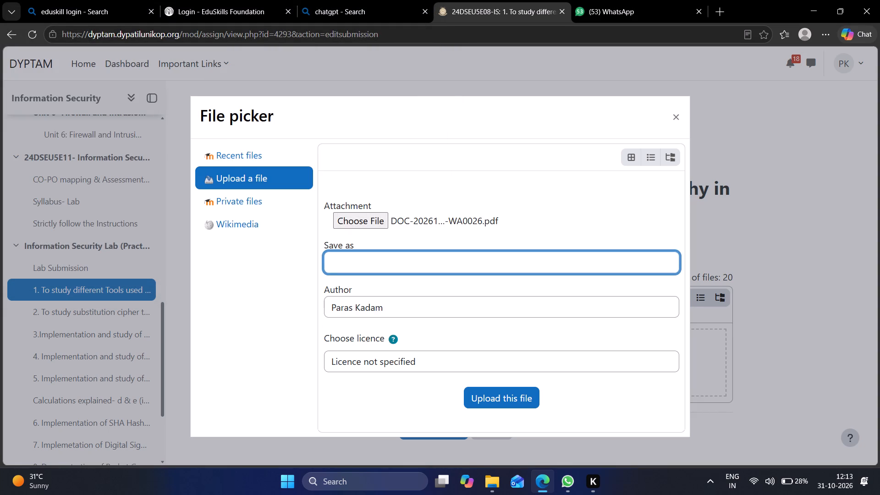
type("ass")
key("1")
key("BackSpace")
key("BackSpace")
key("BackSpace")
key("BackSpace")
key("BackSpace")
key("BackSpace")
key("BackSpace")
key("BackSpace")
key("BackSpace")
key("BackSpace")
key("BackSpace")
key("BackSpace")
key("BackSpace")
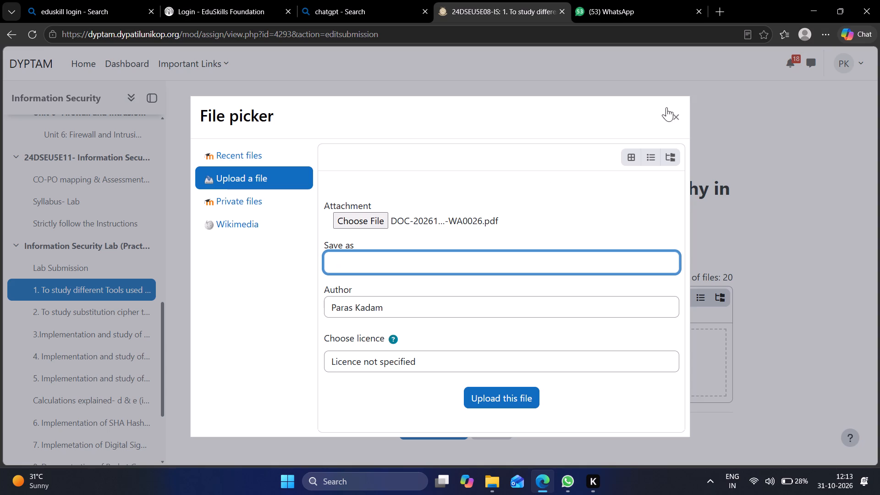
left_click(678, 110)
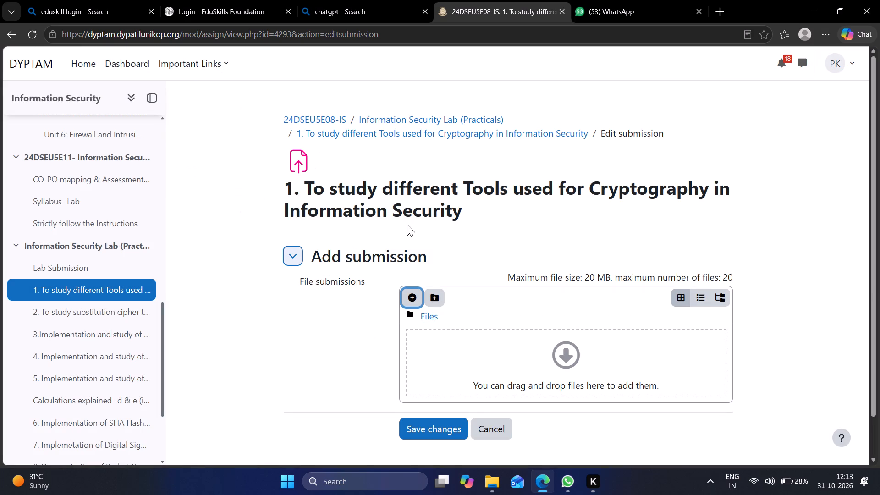
Switch to File Explorer, open the PDF DOC-20261007-WA0026 from Downloads in Word, and review its contents from start to end.
left_click(489, 164)
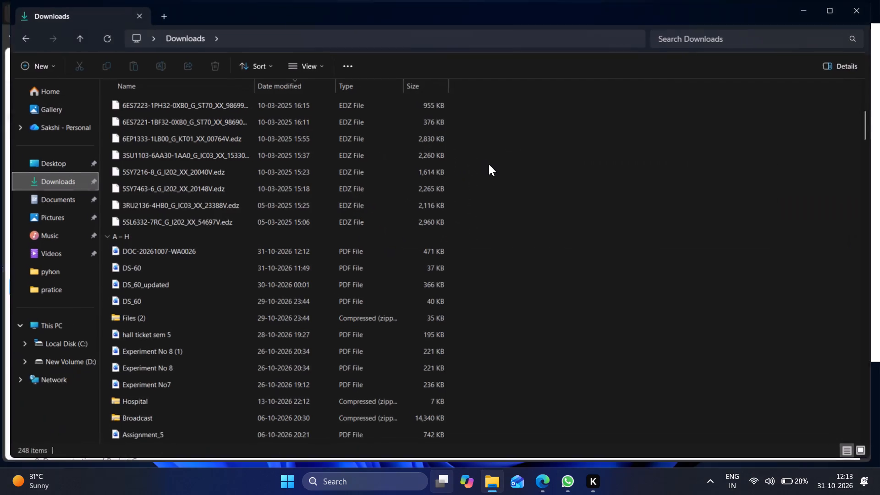
double_click(246, 259)
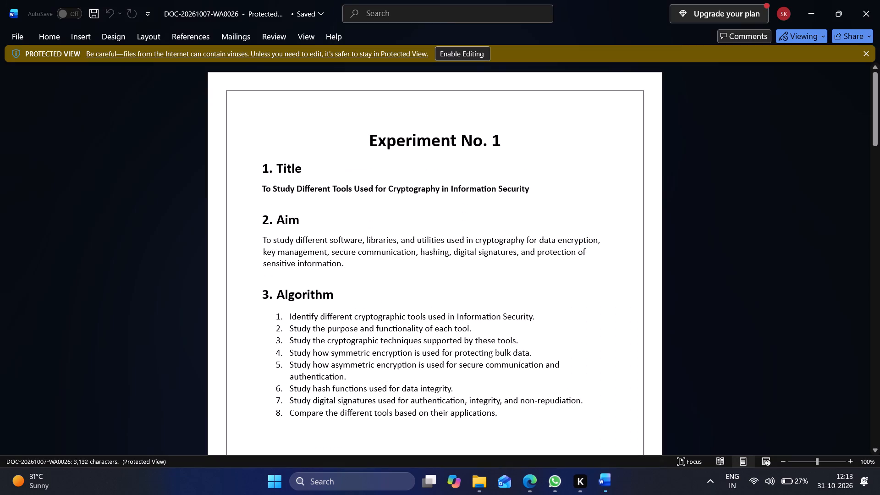
scroll(412, 273, "down", 16)
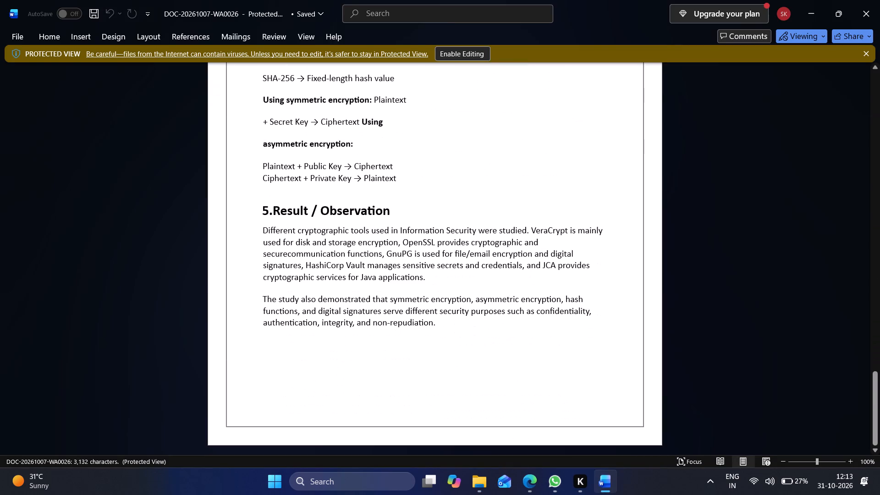
scroll(412, 273, "up", 2)
scroll(412, 273, "down", 1)
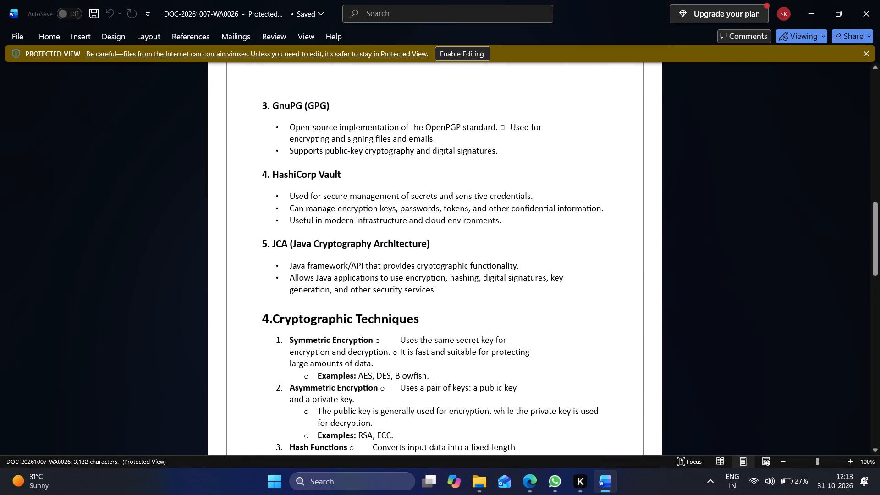
scroll(412, 273, "down", 1, "ctrl")
scroll(453, 194, "down", 1)
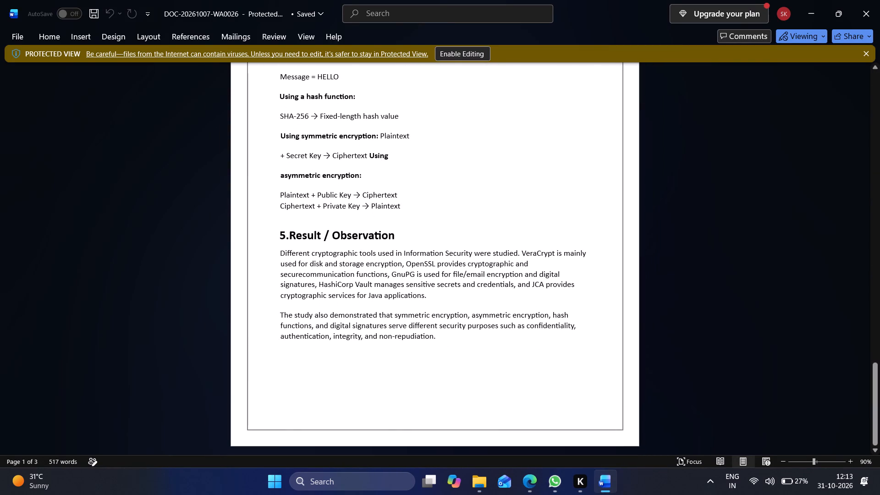
scroll(453, 194, "down", 1)
scroll(453, 194, "up", 1)
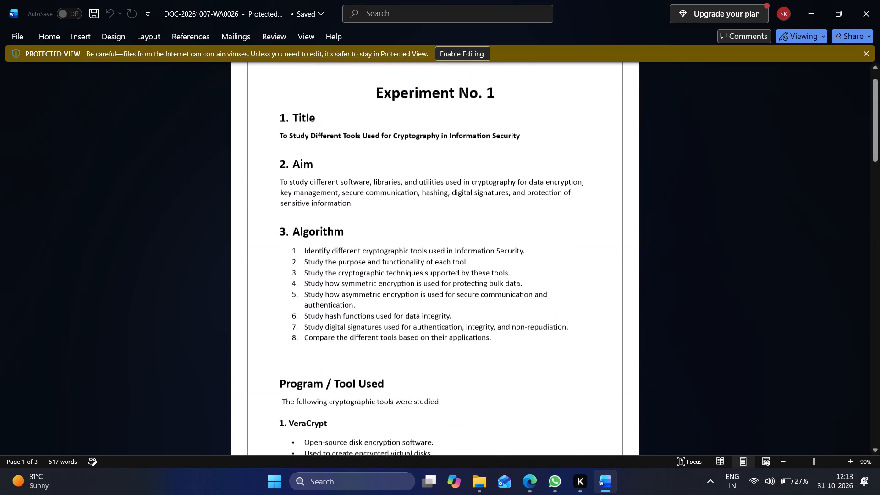
scroll(453, 194, "up", 1)
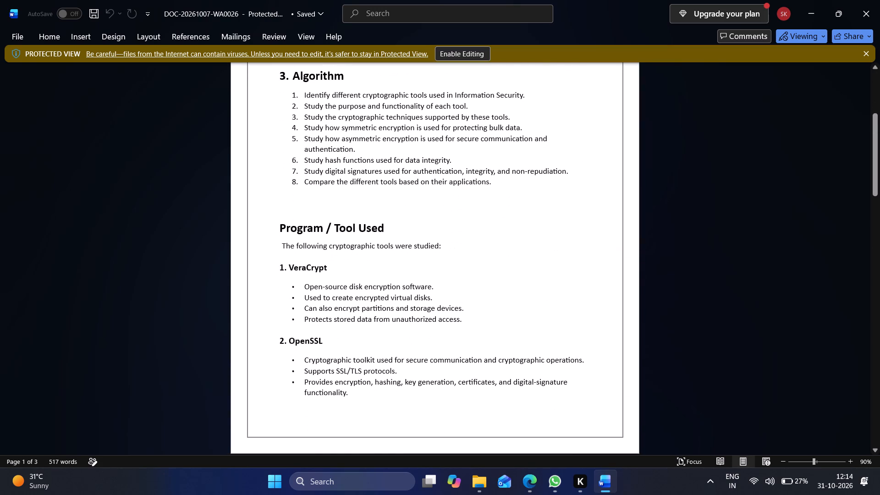
scroll(453, 194, "down", 1)
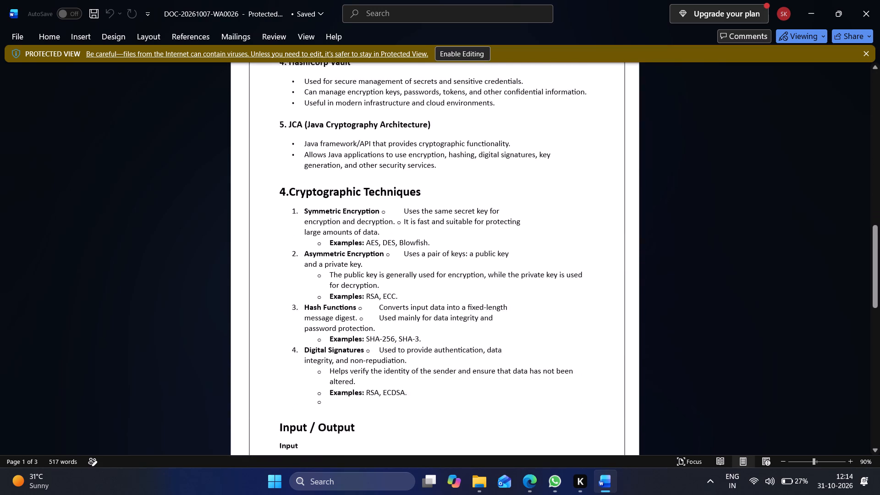
scroll(453, 194, "down", 1)
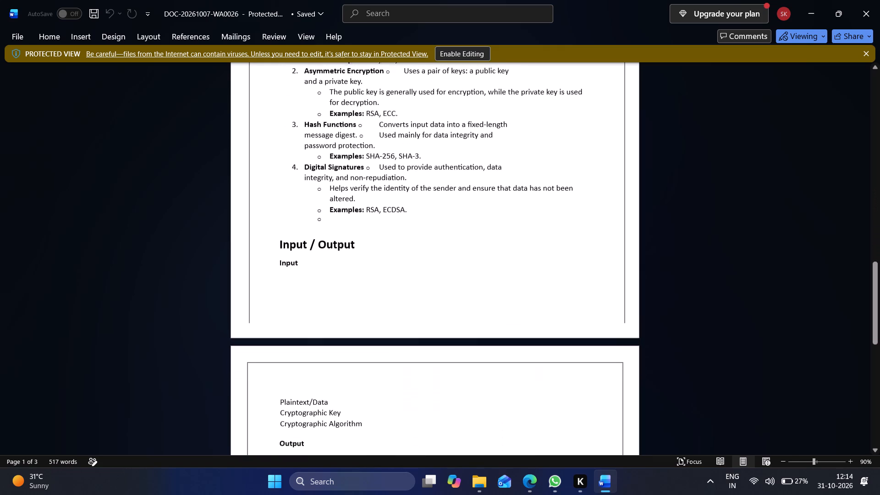
scroll(453, 194, "down", 2)
scroll(453, 194, "up", 2)
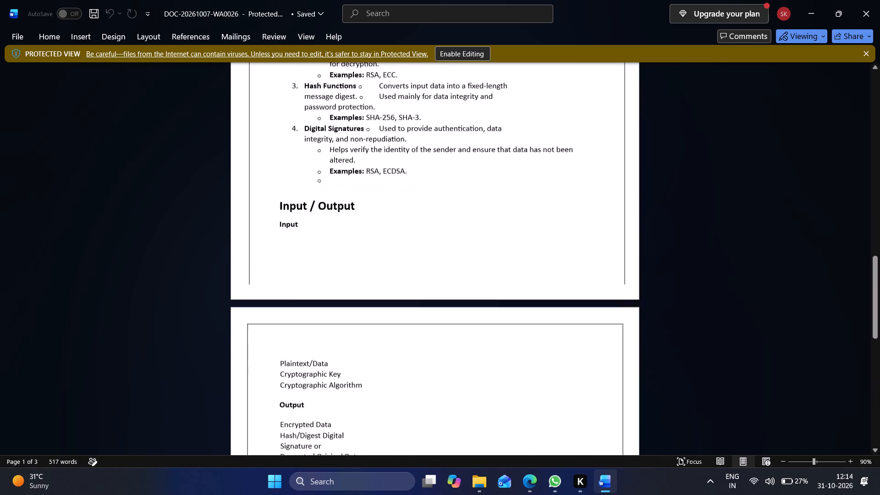
scroll(453, 194, "up", 2)
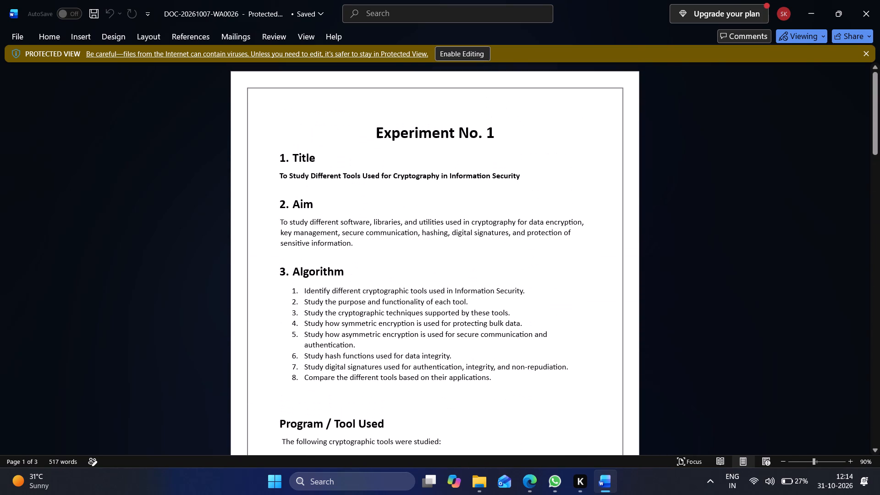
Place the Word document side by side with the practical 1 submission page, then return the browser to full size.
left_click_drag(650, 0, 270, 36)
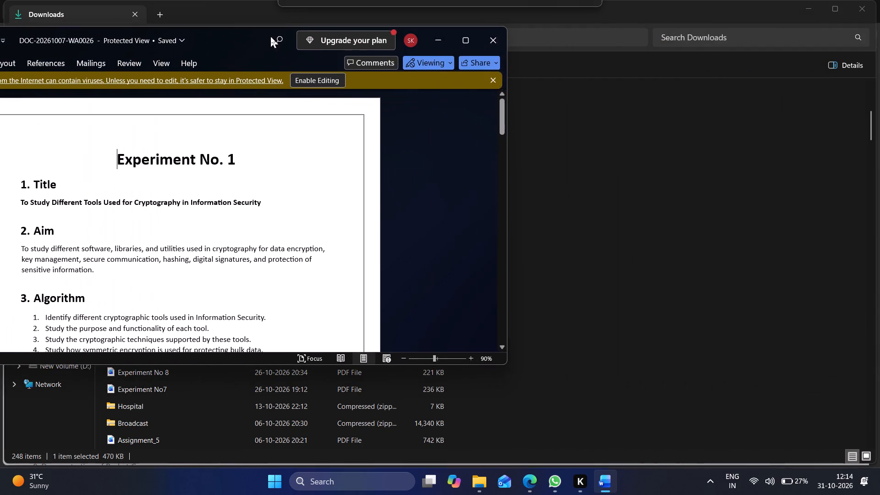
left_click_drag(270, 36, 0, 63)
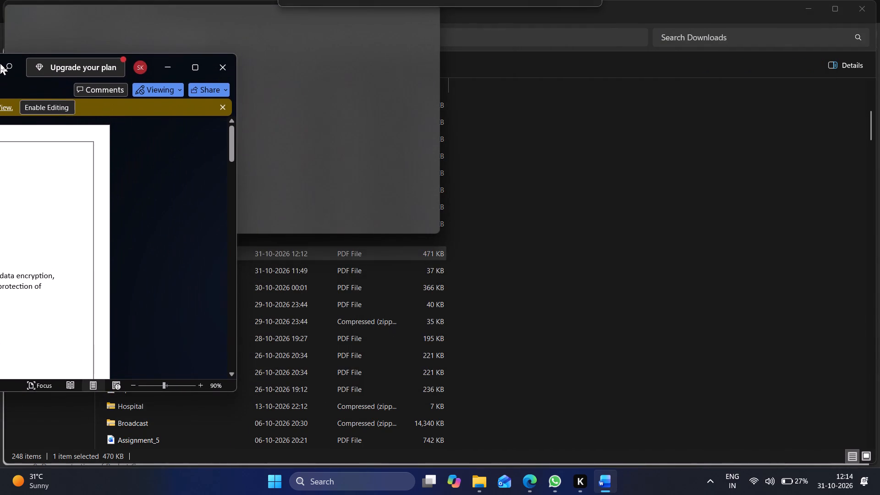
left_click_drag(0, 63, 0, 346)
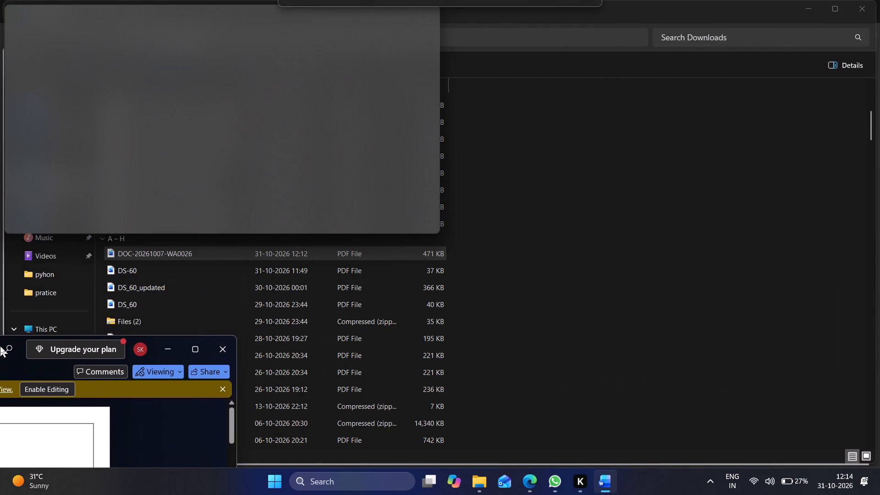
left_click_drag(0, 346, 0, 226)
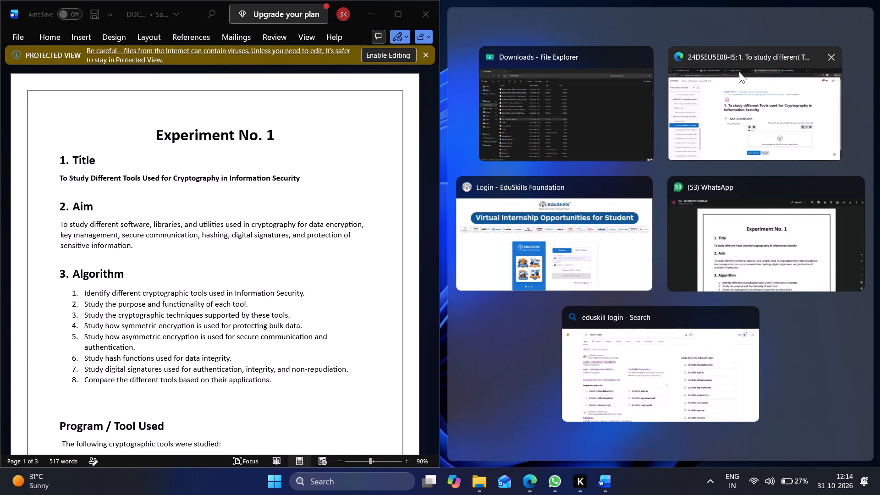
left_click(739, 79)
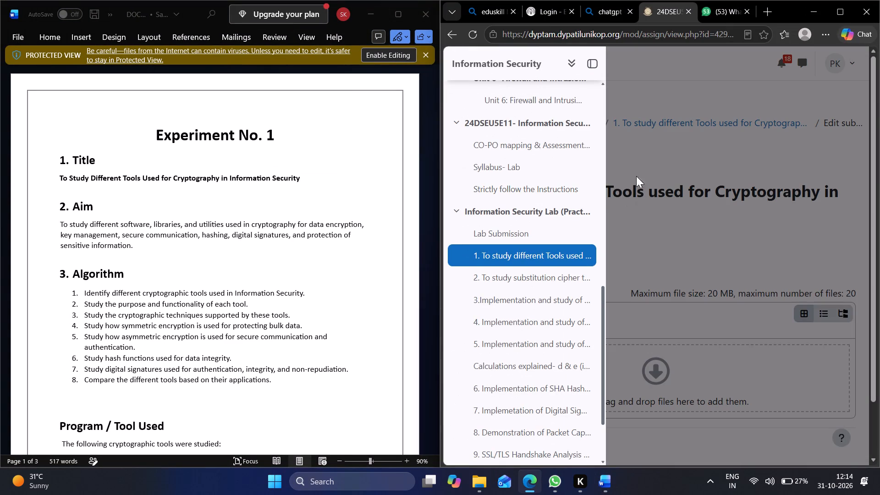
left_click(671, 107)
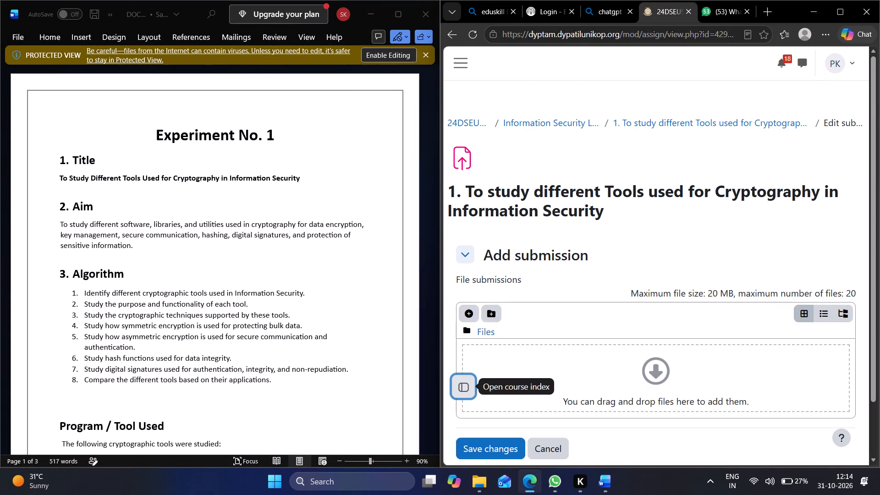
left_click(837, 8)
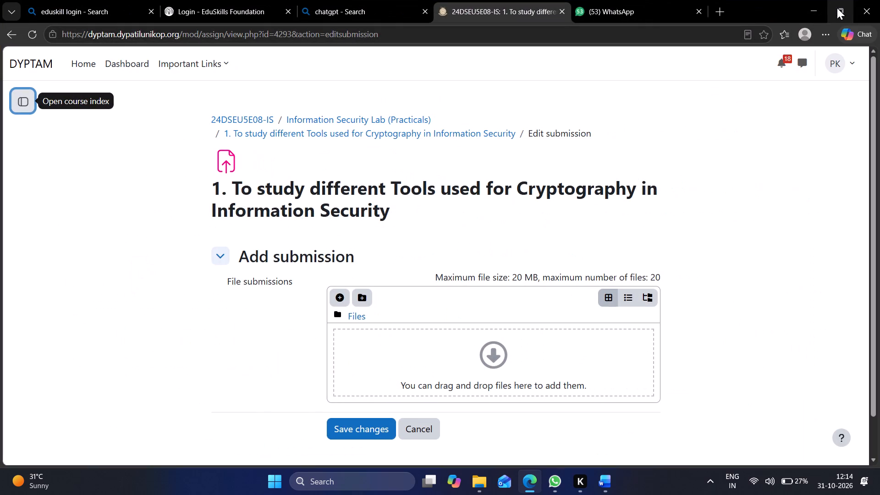
Leave the practical 1 submission form and go back to the Information Security course page.
scroll(605, 95, "down", 1)
left_click(11, 34)
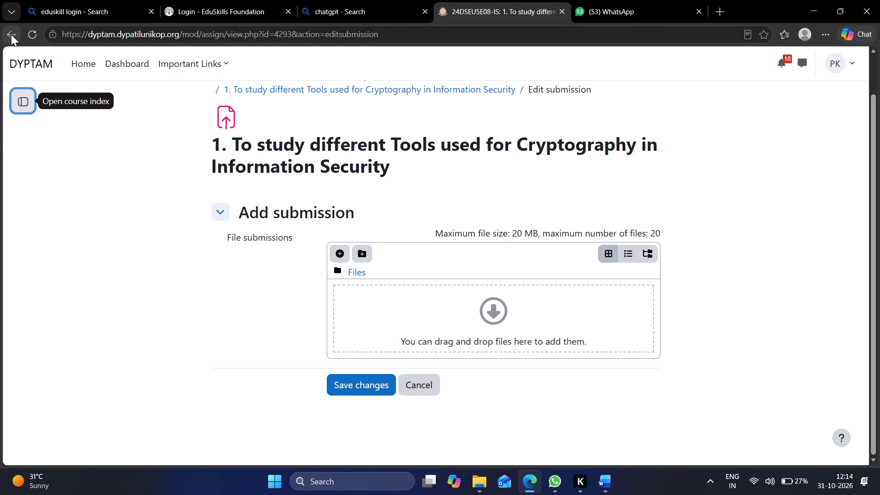
left_click(12, 36)
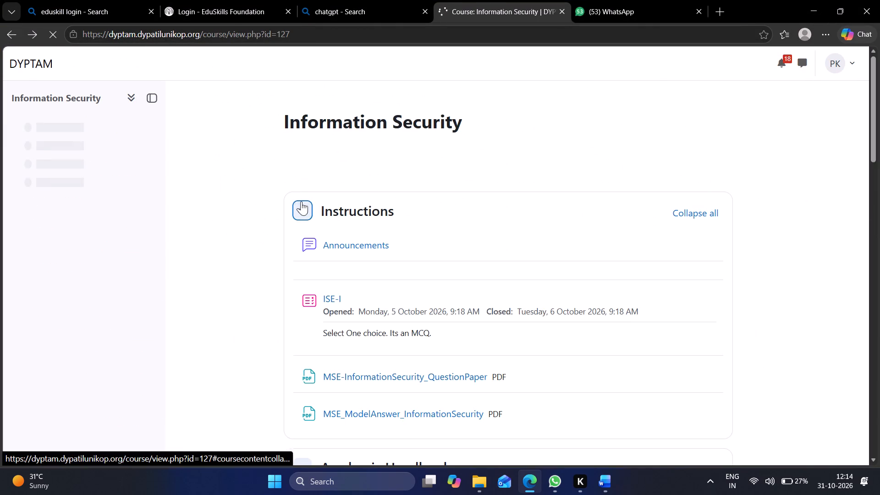
Look through the Information Security course page, covering the theory units, the lab practicals with their submission instructions, and the Tools section.
scroll(446, 281, "down", 1)
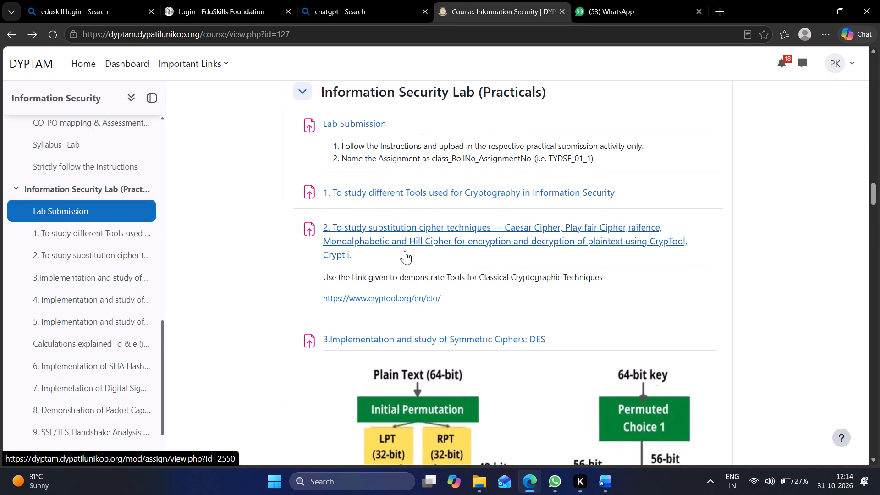
scroll(405, 251, "up", 7)
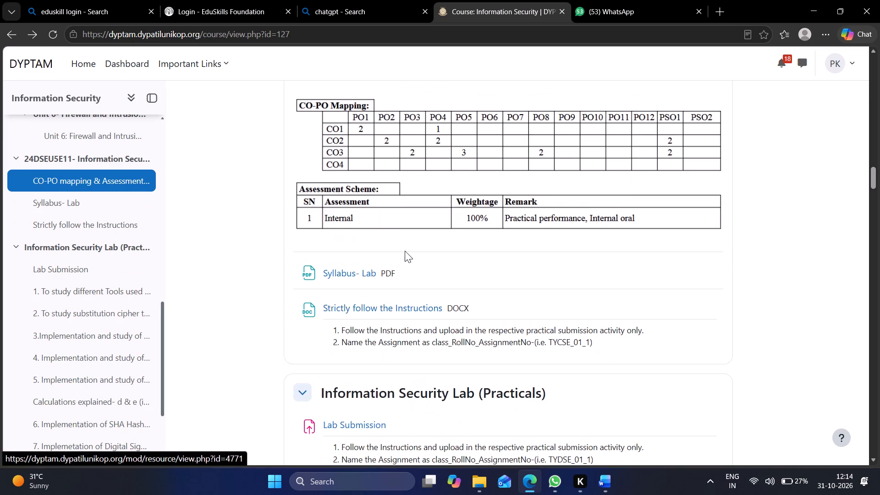
scroll(405, 251, "up", 4)
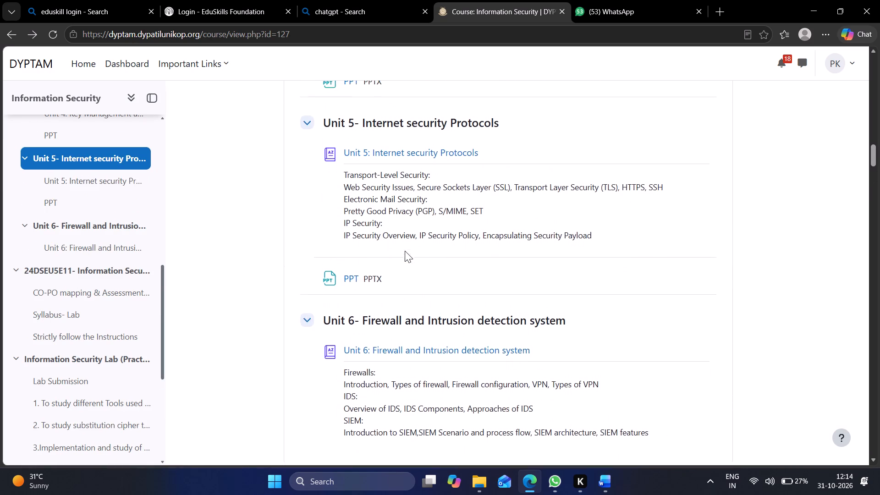
scroll(405, 251, "up", 4)
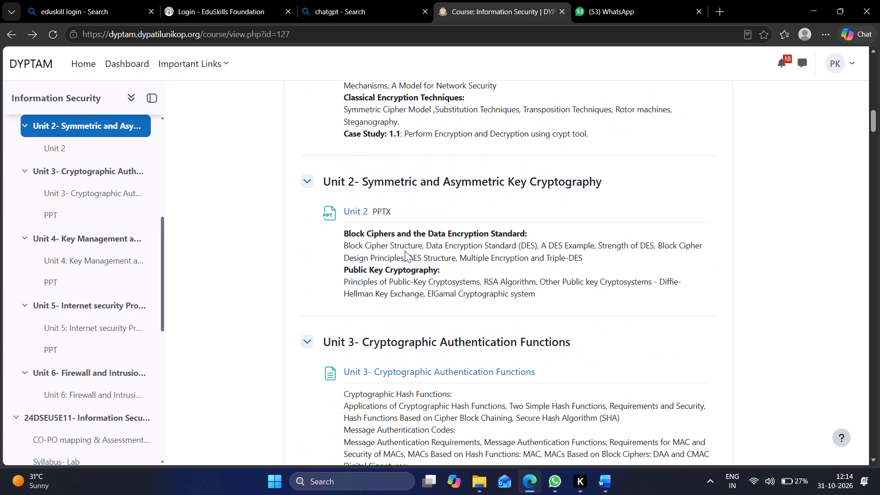
scroll(405, 251, "up", 1)
scroll(405, 251, "down", 2)
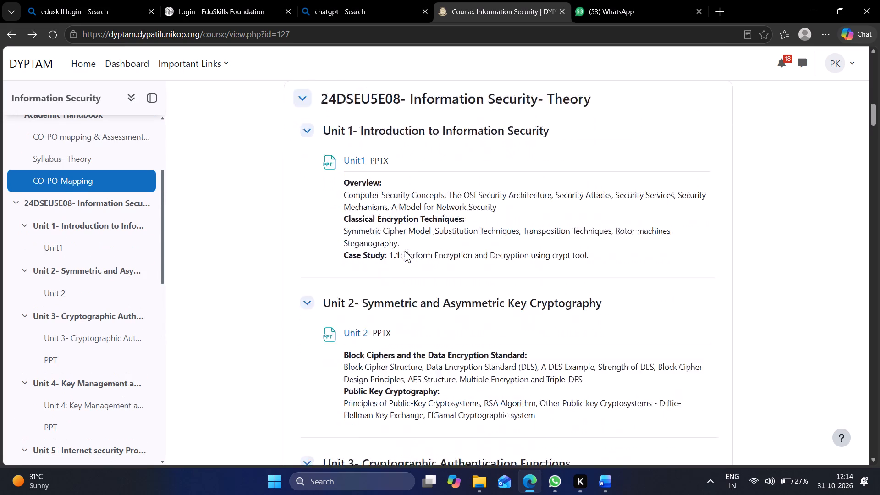
scroll(405, 251, "down", 7)
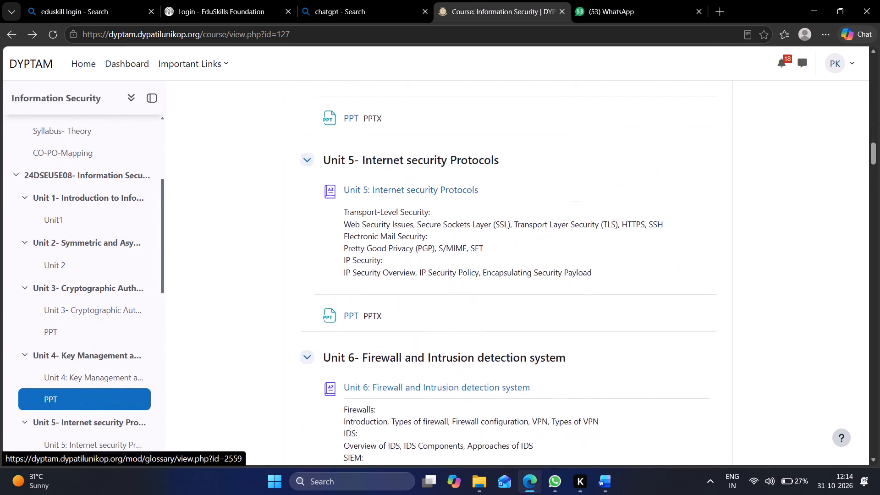
scroll(405, 251, "down", 5)
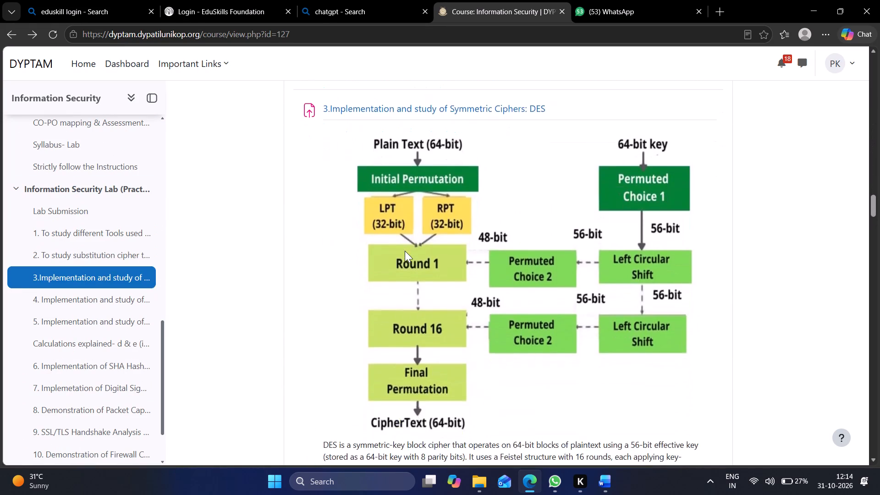
scroll(405, 251, "down", 12)
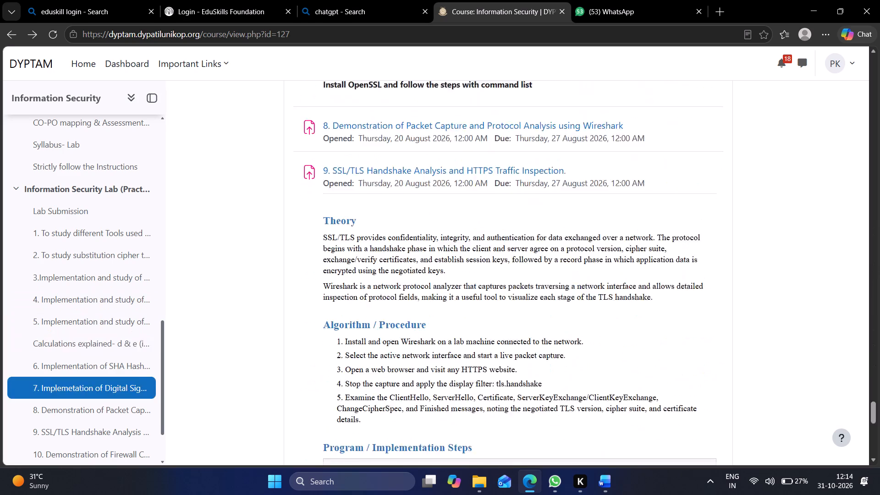
scroll(405, 251, "down", 2)
scroll(405, 251, "up", 2)
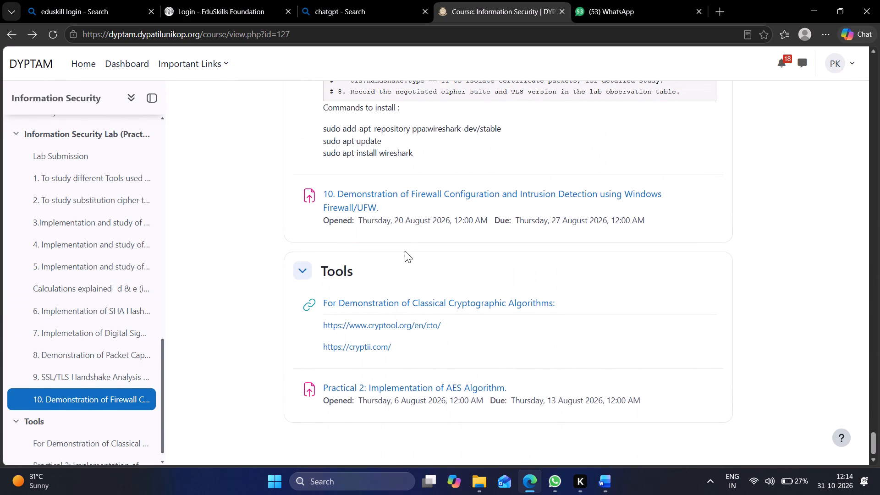
scroll(405, 251, "up", 5)
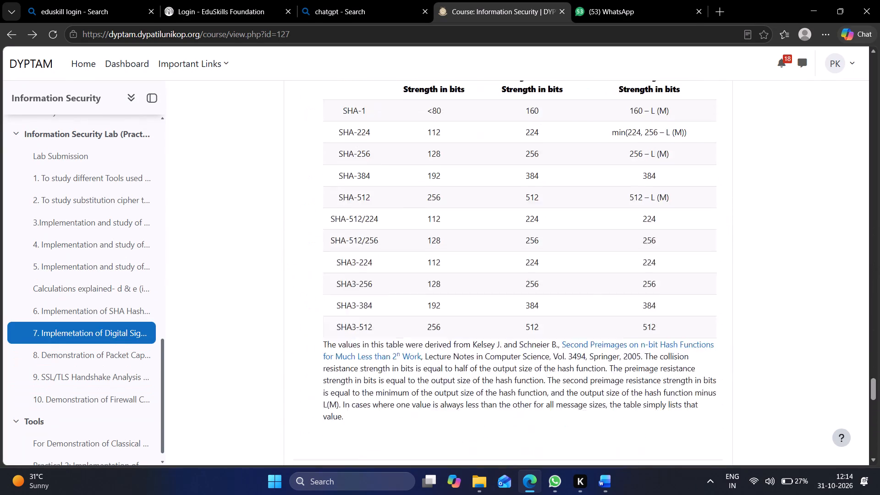
scroll(405, 251, "up", 8)
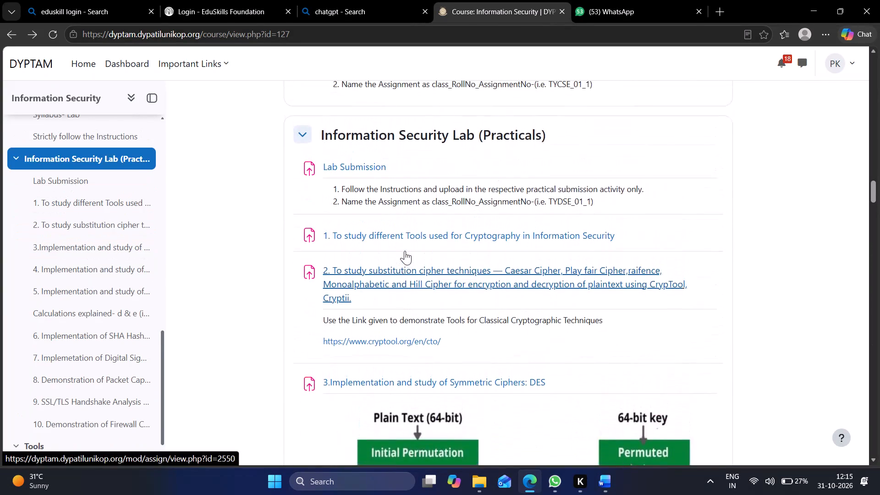
scroll(405, 251, "up", 1)
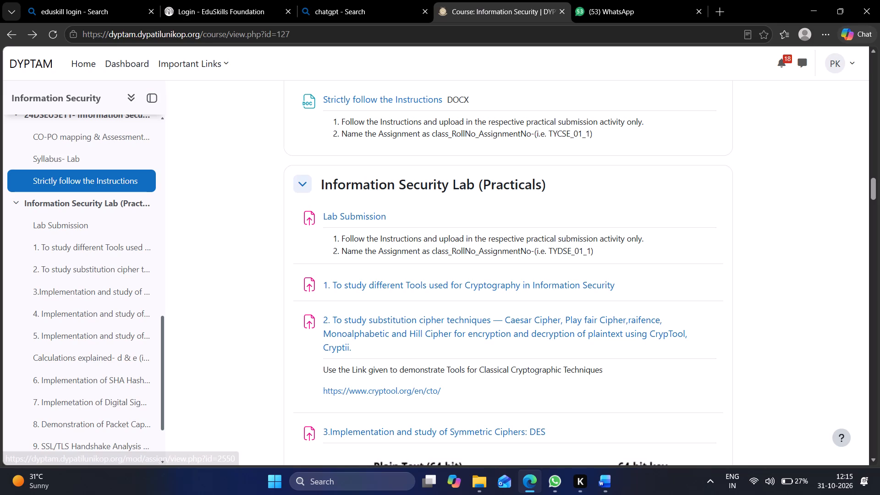
From the Lab Submission activity, download Information_Security_Lab_Submission_Format.docx and open it in Word.
left_click(354, 211)
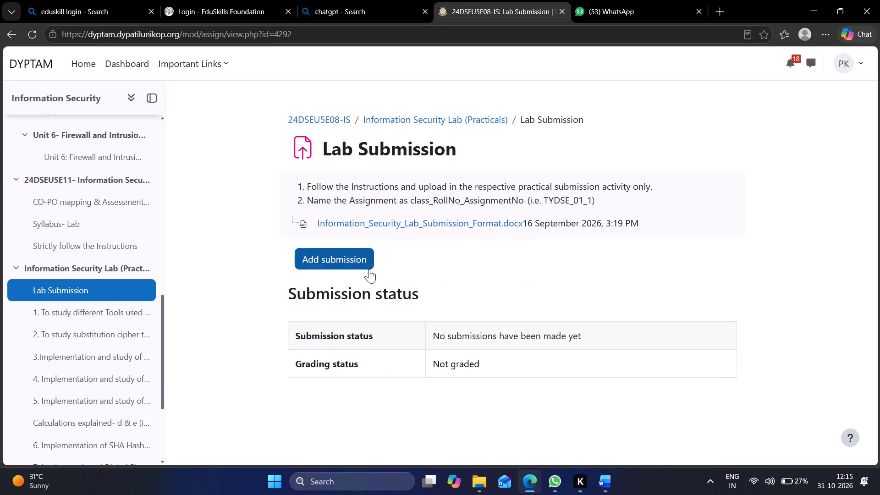
left_click(385, 226)
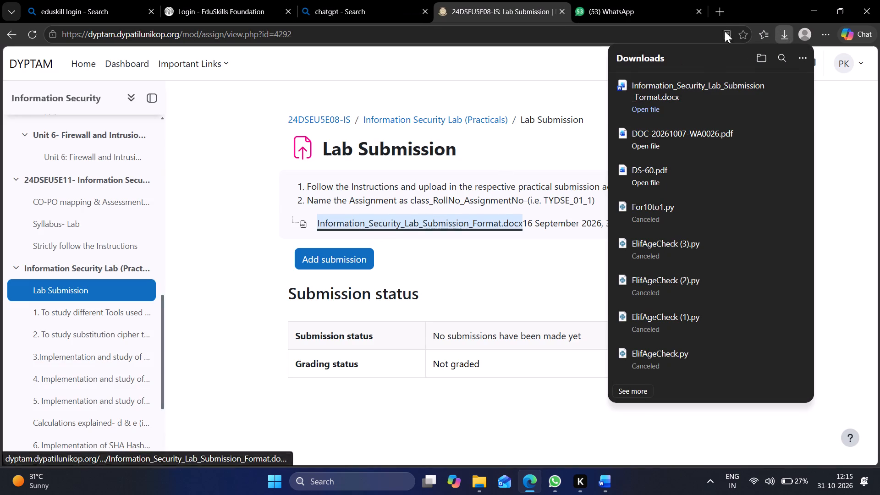
left_click(684, 96)
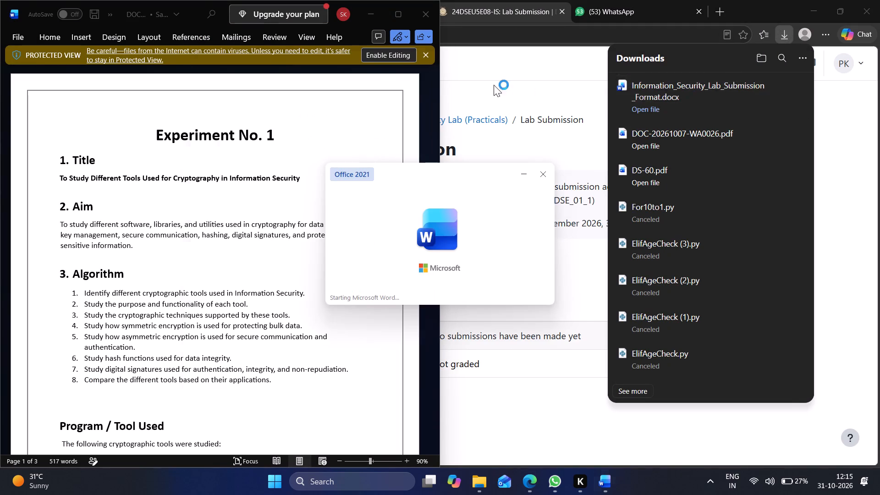
Examine the submission format document's Index of Experiments and the sections of Experiment Sheet No. 1.
scroll(525, 163, "down", 1)
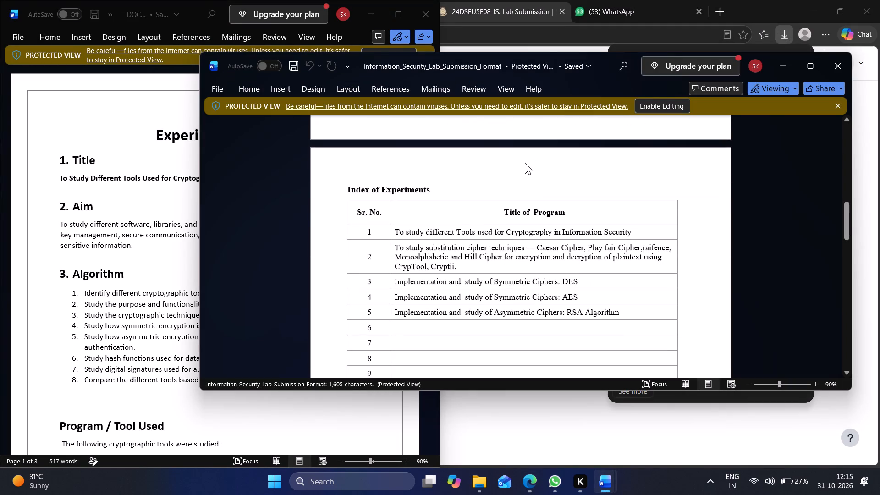
scroll(525, 163, "down", 2)
scroll(525, 163, "right", 1)
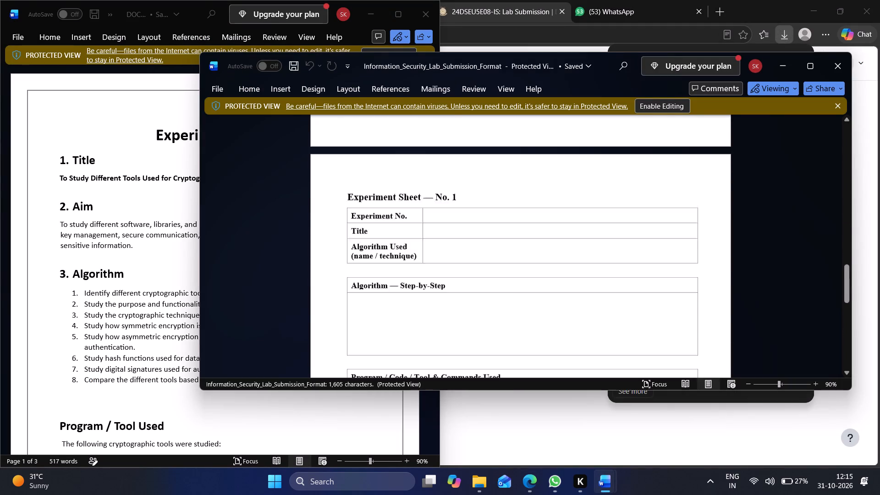
scroll(525, 163, "right", 1)
scroll(525, 163, "down", 1)
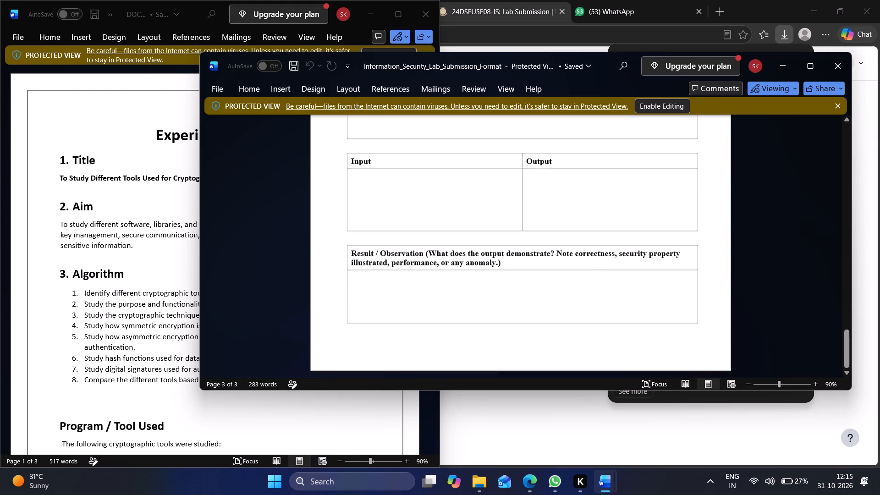
scroll(525, 163, "down", 1)
scroll(525, 163, "up", 2)
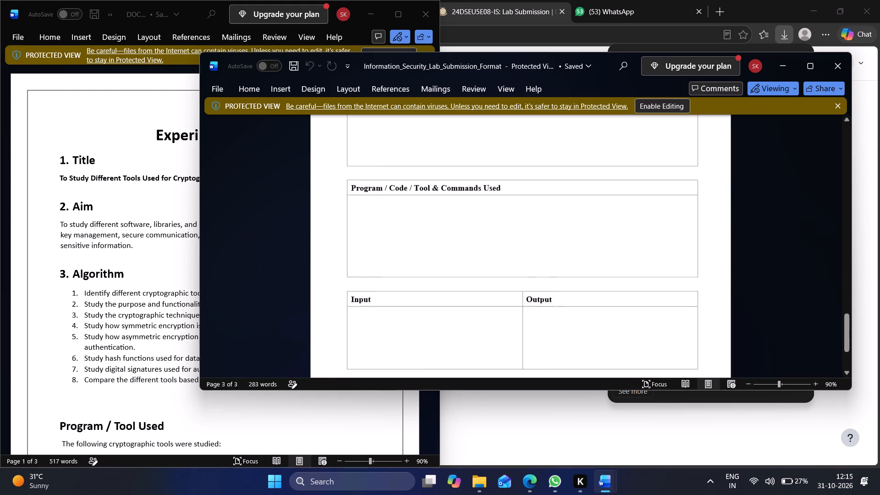
scroll(525, 163, "up", 2)
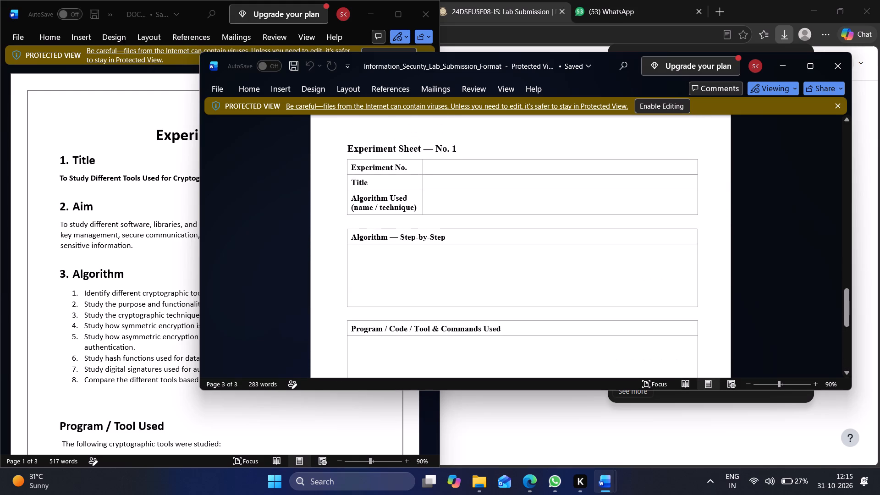
scroll(525, 163, "up", 1)
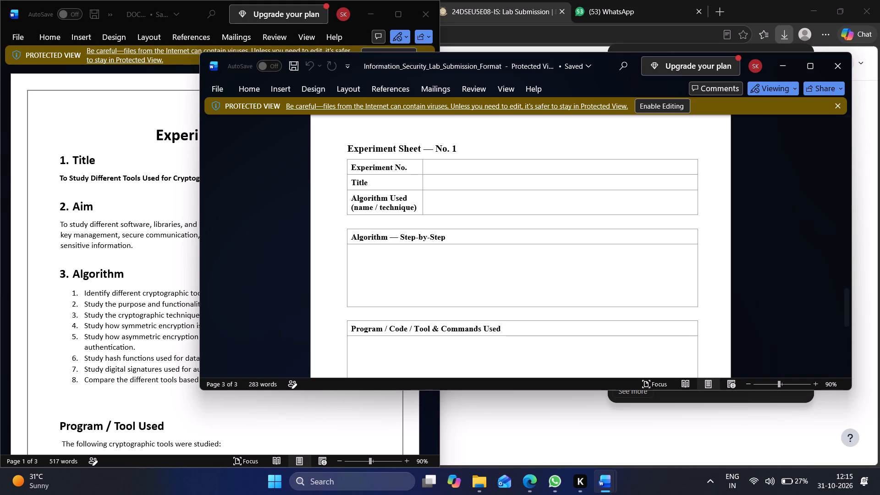
Read the Instructions for Submission on the format document's first page, continuing to the Index of Experiments.
scroll(587, 184, "right", 1)
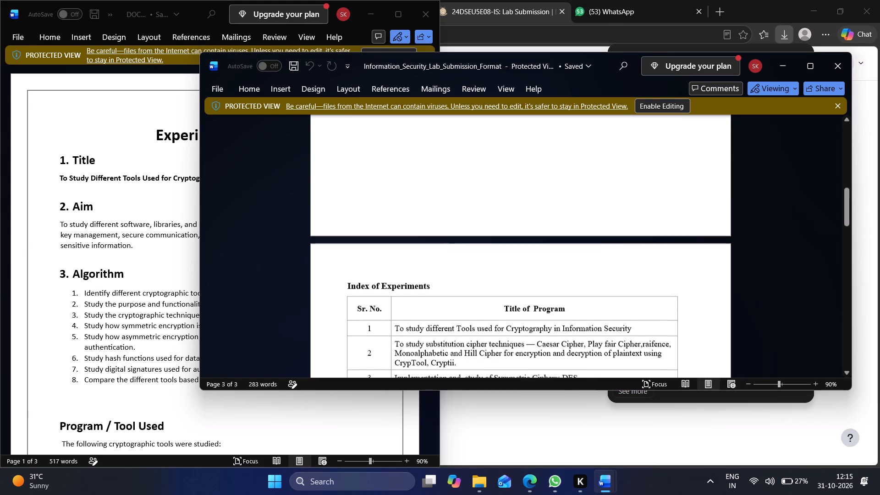
scroll(587, 184, "right", 2)
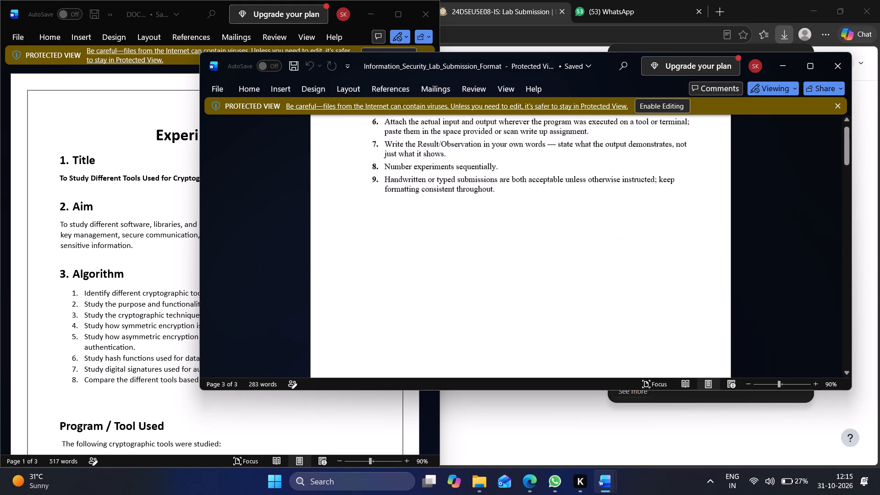
scroll(587, 184, "right", 3)
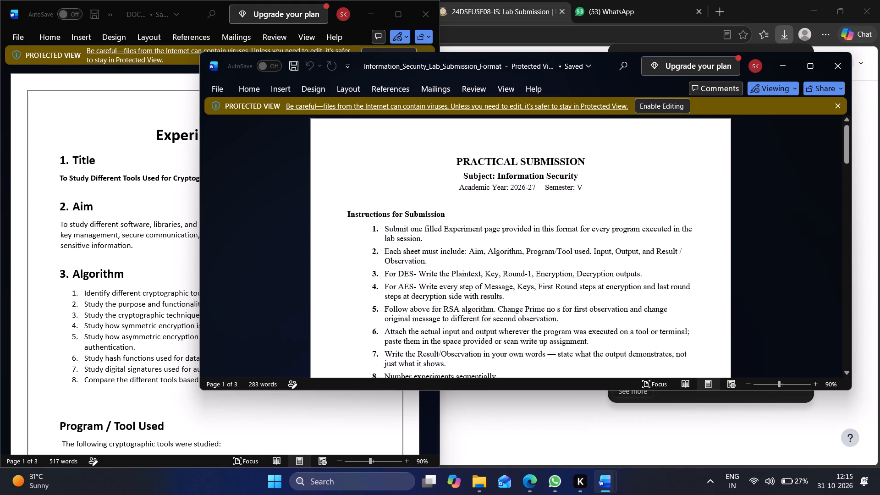
scroll(587, 184, "right", 1)
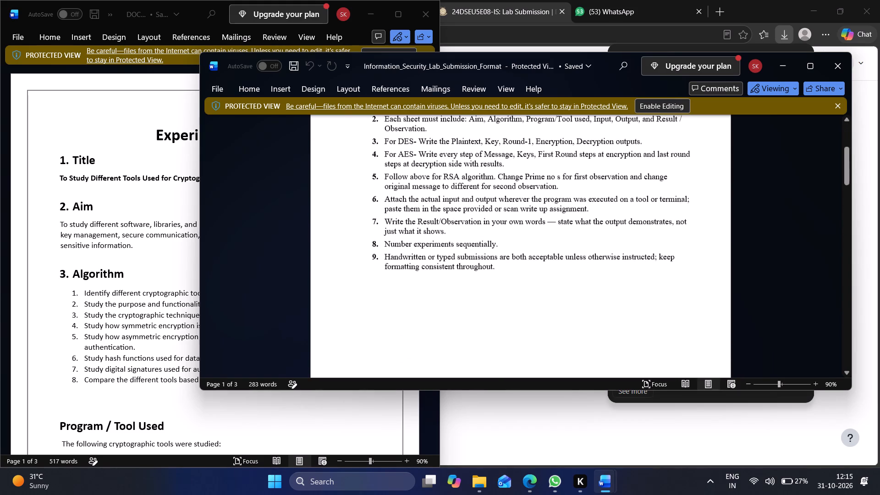
scroll(587, 184, "right", 1)
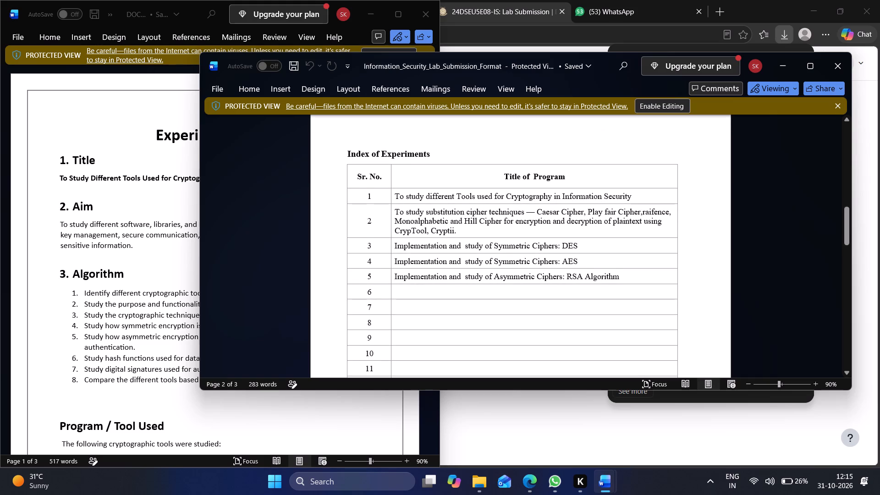
Examine the submission format document's Index of Experiments, the blank sections of Experiment Sheet No. 1, and the Instructions for Submission.
scroll(587, 184, "down", 1)
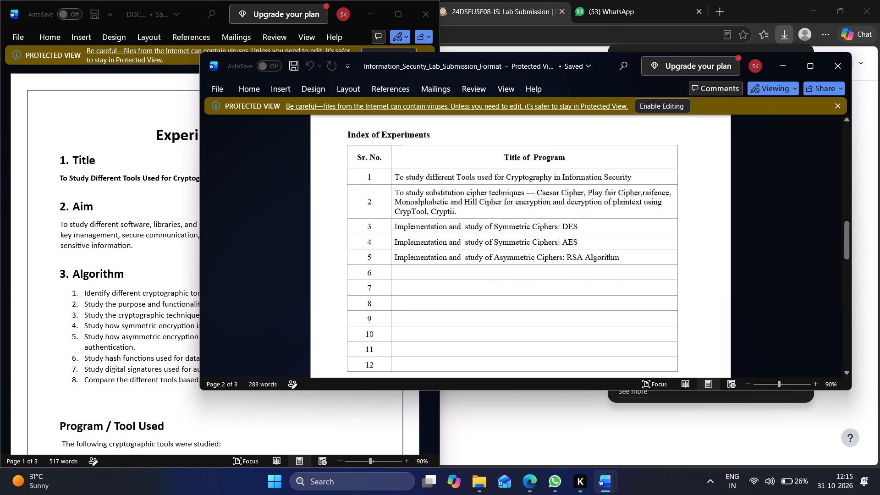
scroll(587, 184, "down", 2)
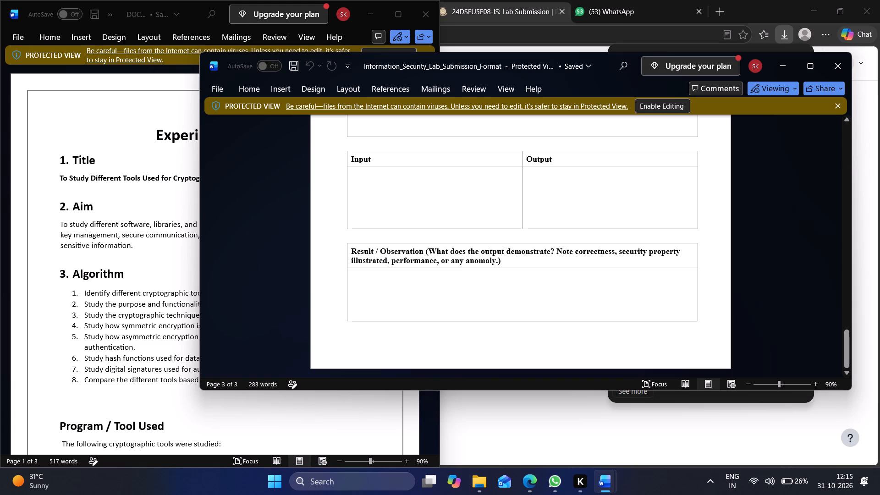
scroll(571, 185, "up", 1)
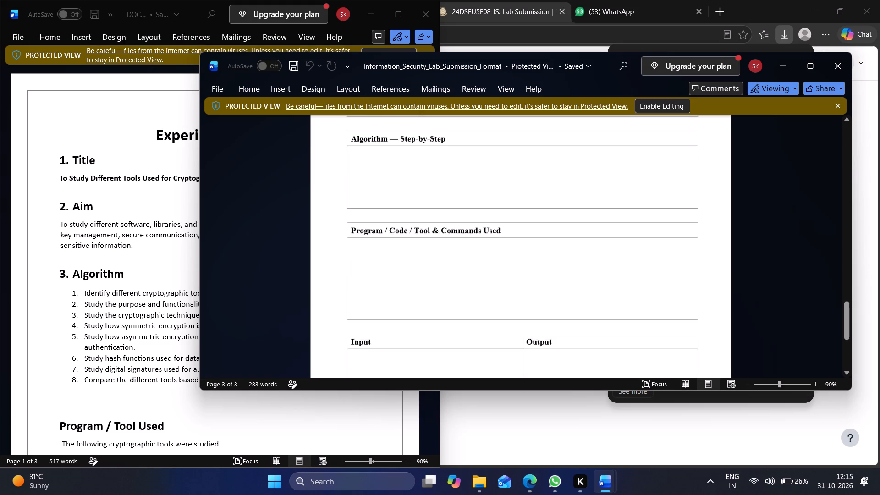
scroll(571, 185, "up", 1)
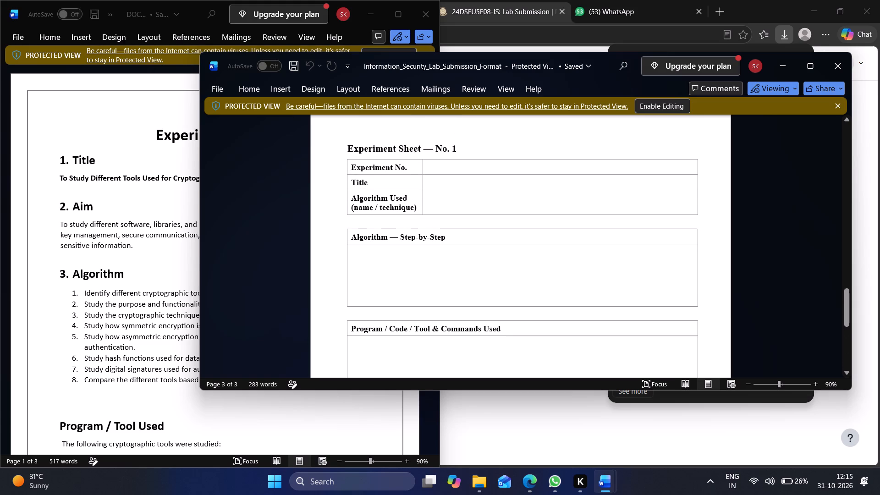
scroll(571, 185, "up", 2)
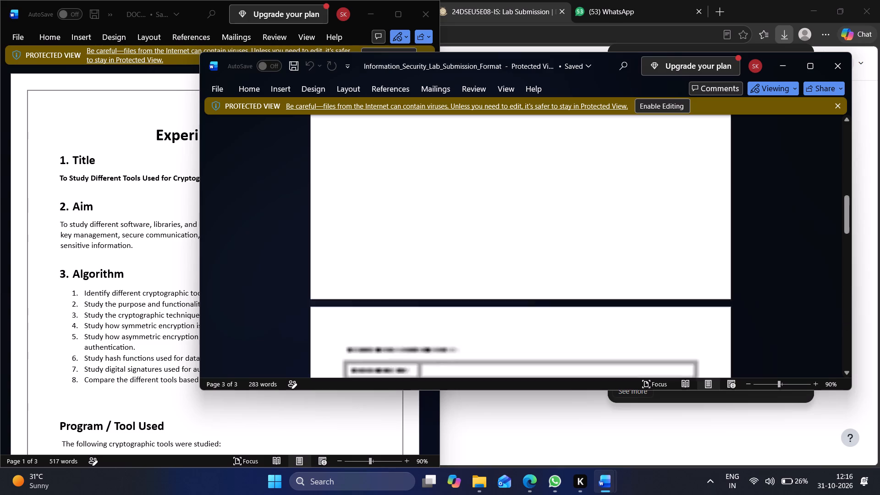
scroll(571, 185, "up", 1)
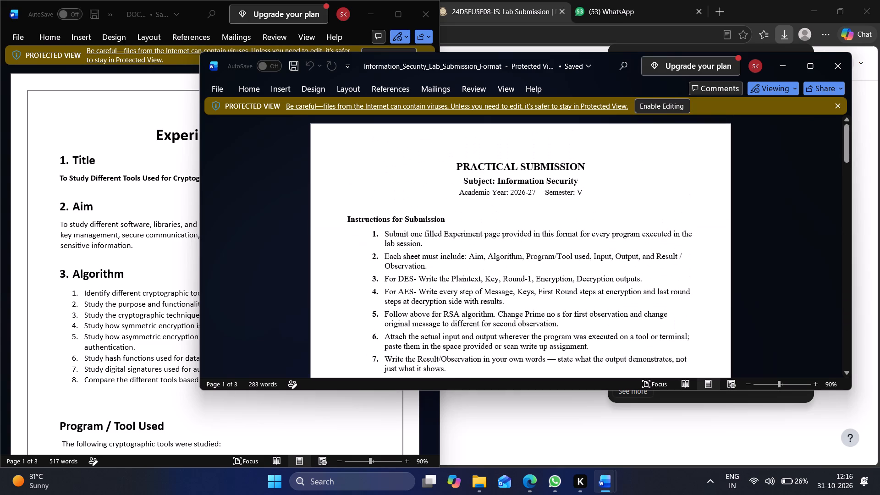
scroll(571, 185, "down", 1)
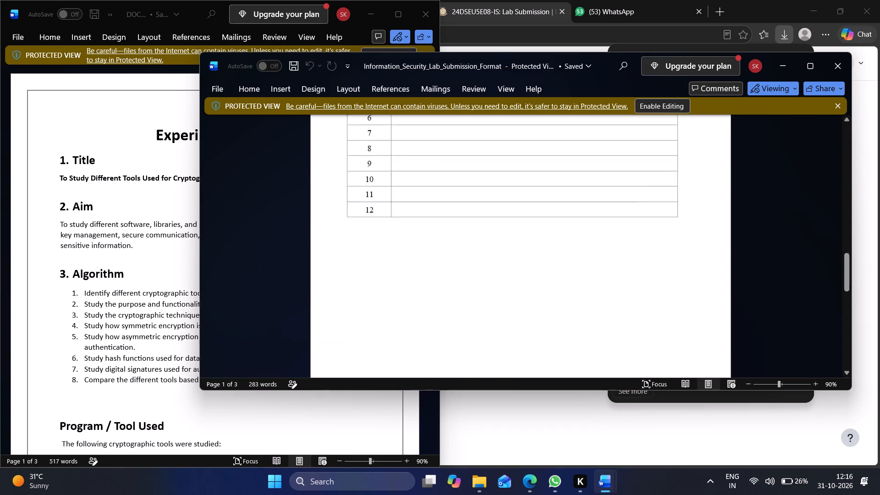
scroll(571, 185, "down", 1)
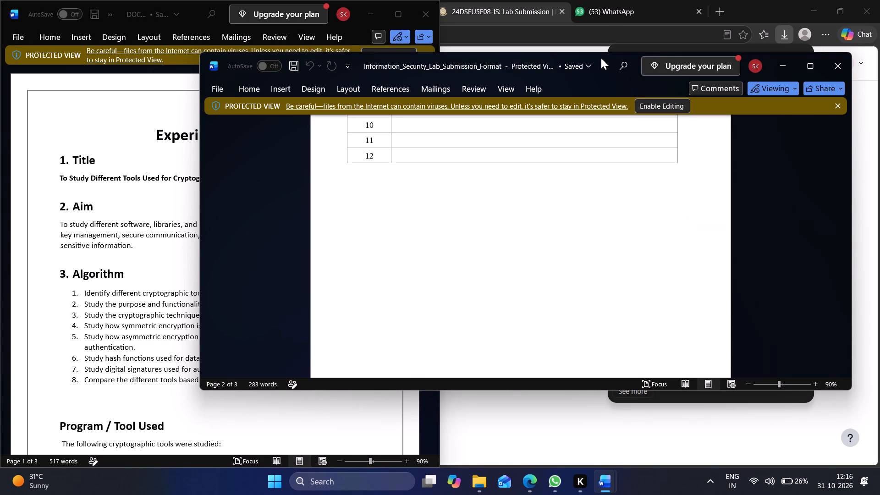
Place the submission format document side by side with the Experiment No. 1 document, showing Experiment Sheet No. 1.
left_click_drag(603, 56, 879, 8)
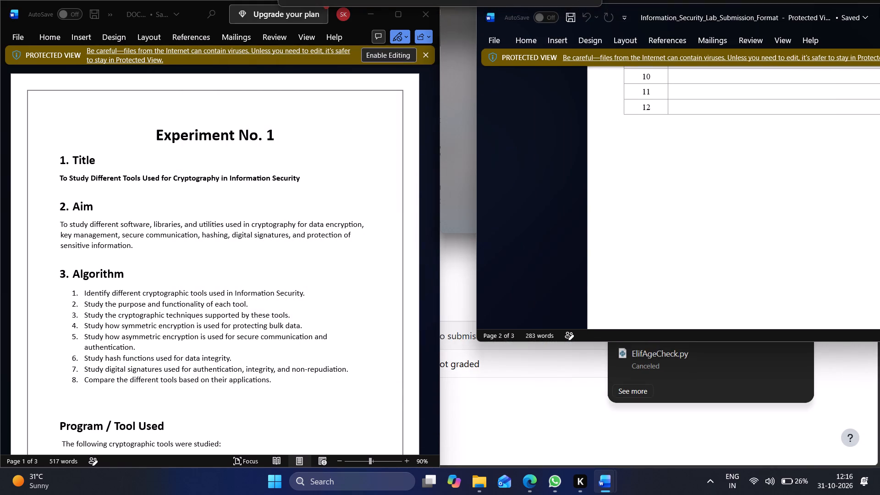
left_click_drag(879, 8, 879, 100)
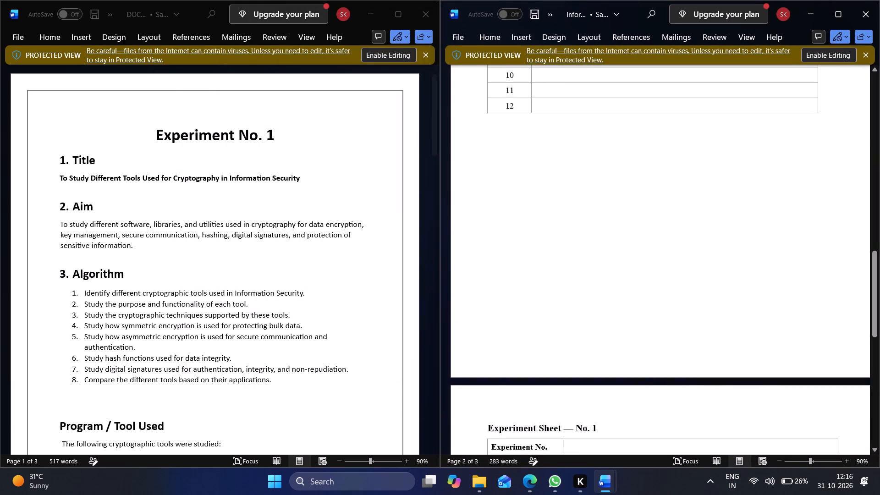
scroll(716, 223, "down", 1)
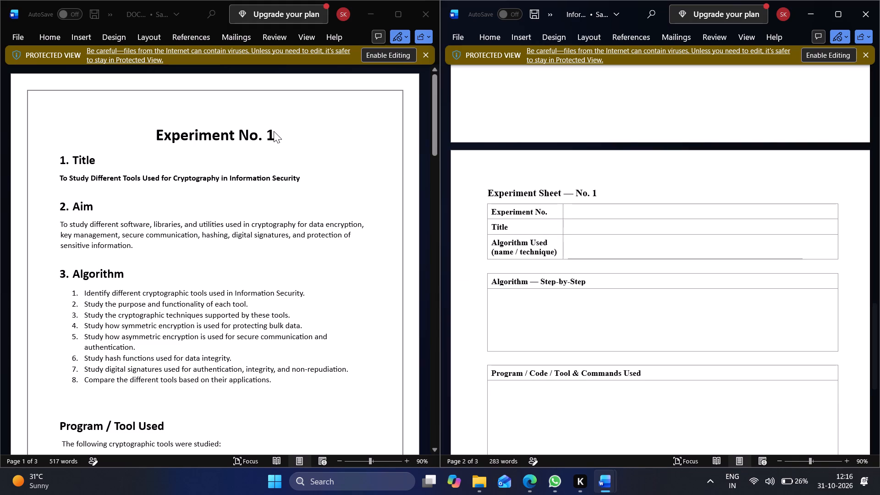
Enable editing in the Experiment No. 1 document and close its window.
left_click(385, 49)
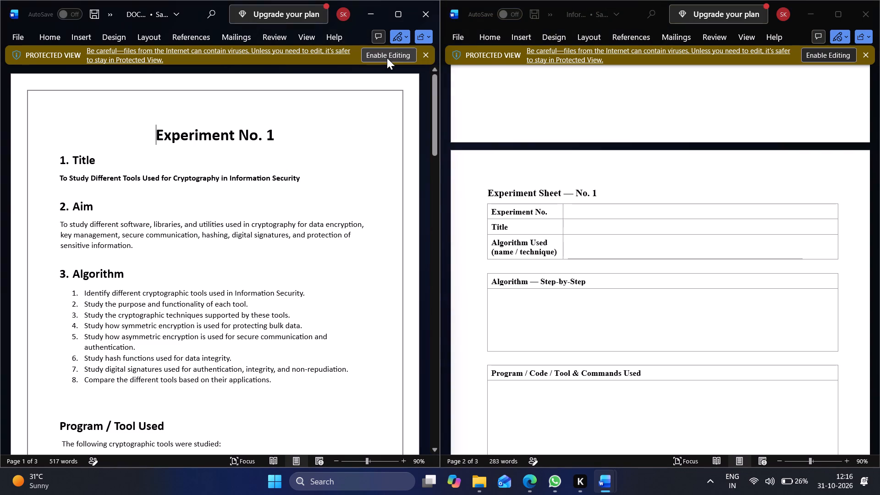
left_click(387, 58)
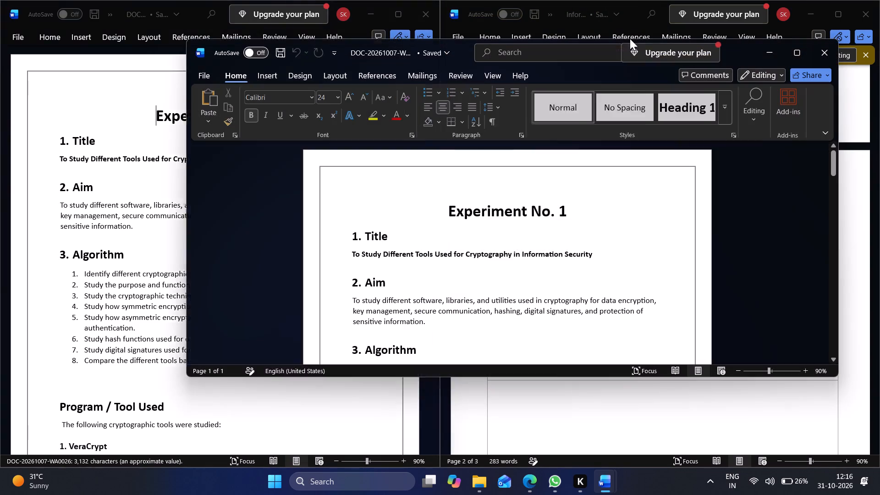
left_click(829, 52)
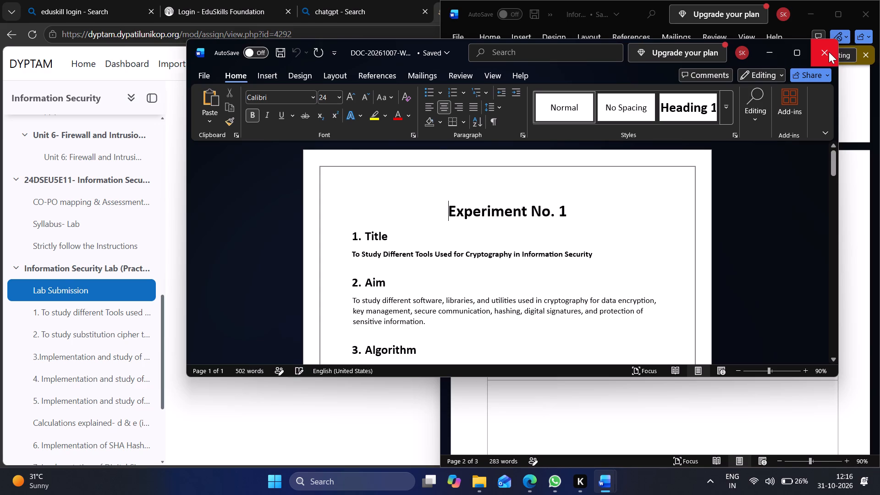
Enable editing in the submission format document and maximize it, showing Experiment Sheet No. 1.
left_click(829, 52)
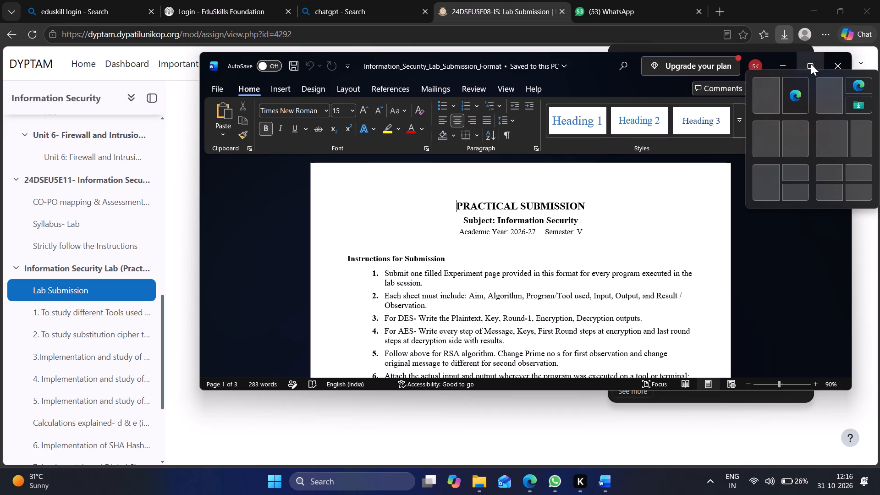
left_click(811, 64)
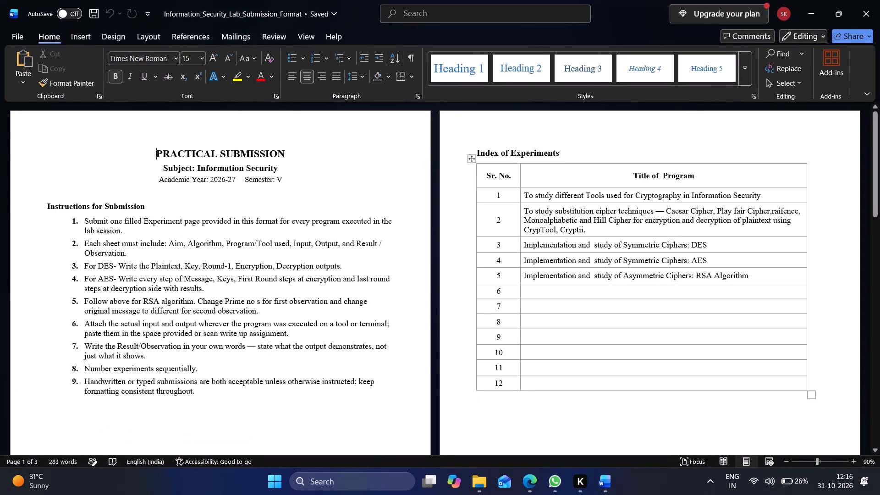
scroll(433, 262, "down", 1)
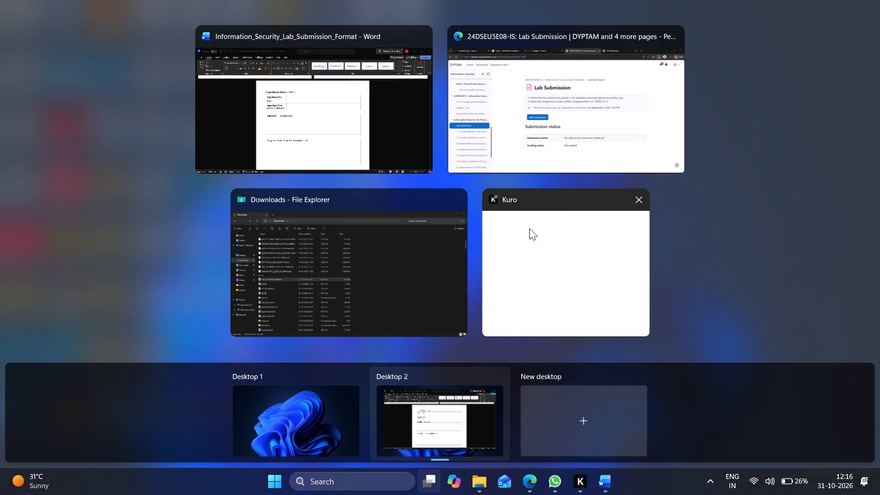
Reopen the Experiment No. 1 document, DOC-20261007-WA0026, from the Downloads folder.
left_click(368, 276)
double_click(292, 250)
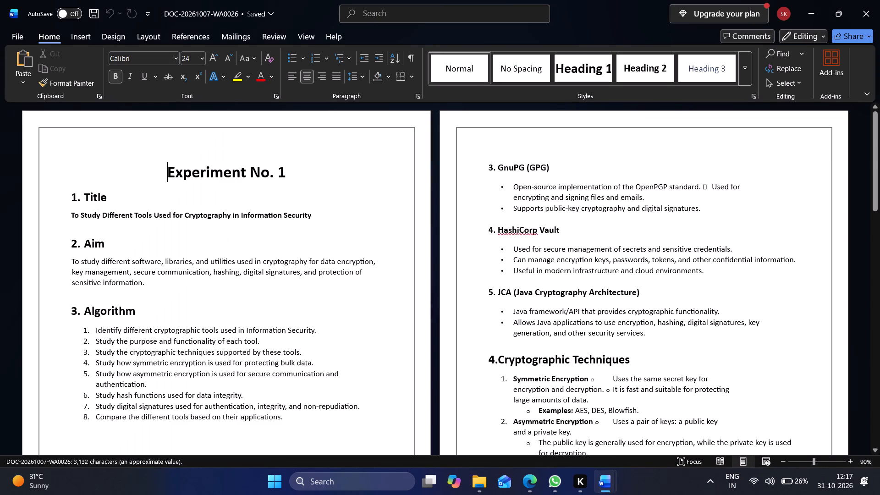
Copy the "Experiment No. 1" heading from DOC-20261007-WA0026 into the Experiment No. field of the format document's experiment sheet.
left_click_drag(293, 173, 187, 170)
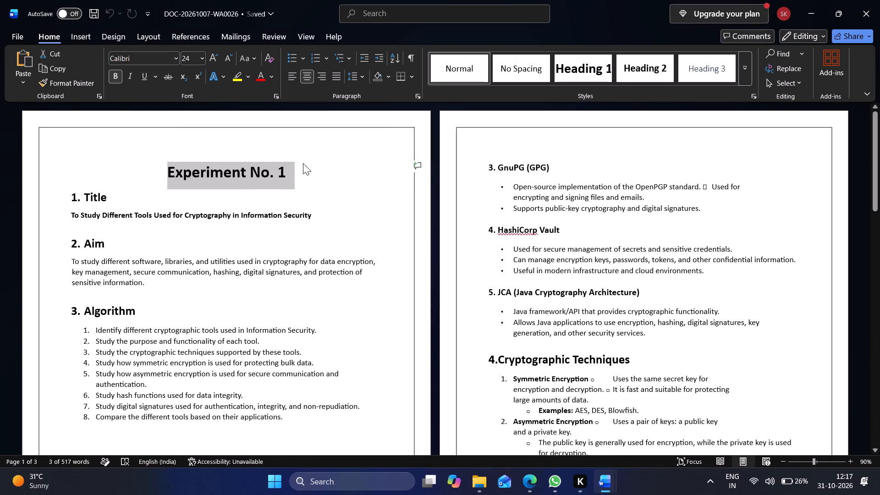
key("ctrl+c")
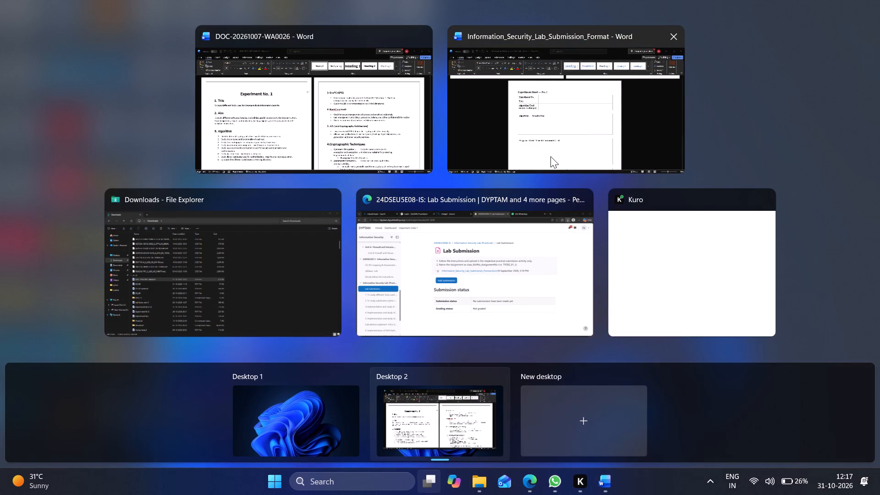
left_click(550, 156)
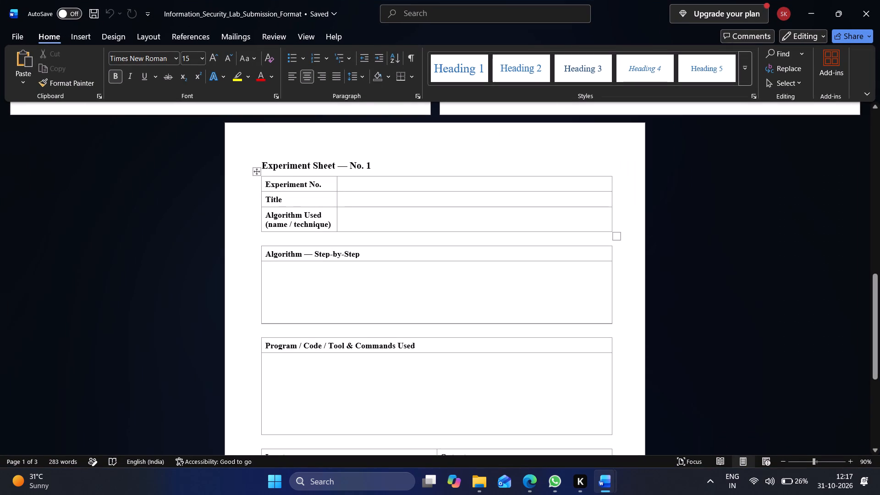
left_click(379, 183)
key("ctrl+v")
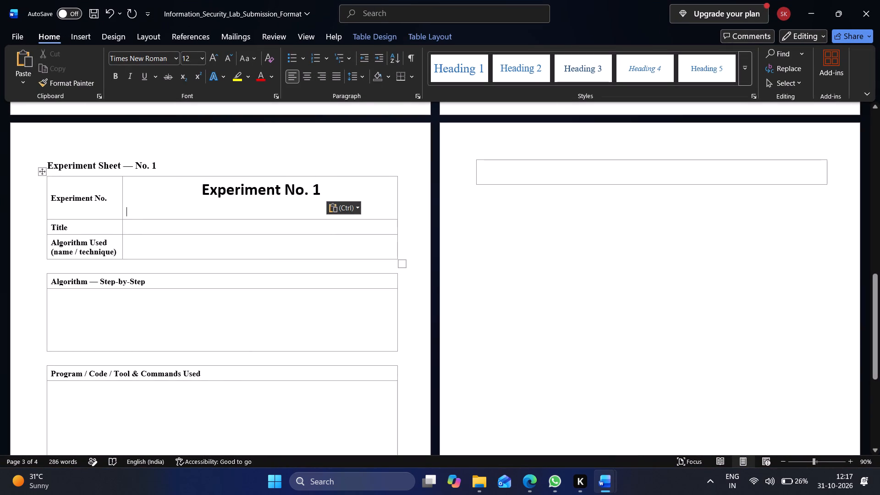
Copy the title "To Study Different Tools Used for Cryptography in Information Security" from DOC-20261007-WA0026 into the experiment sheet's Title field.
left_click(307, 225)
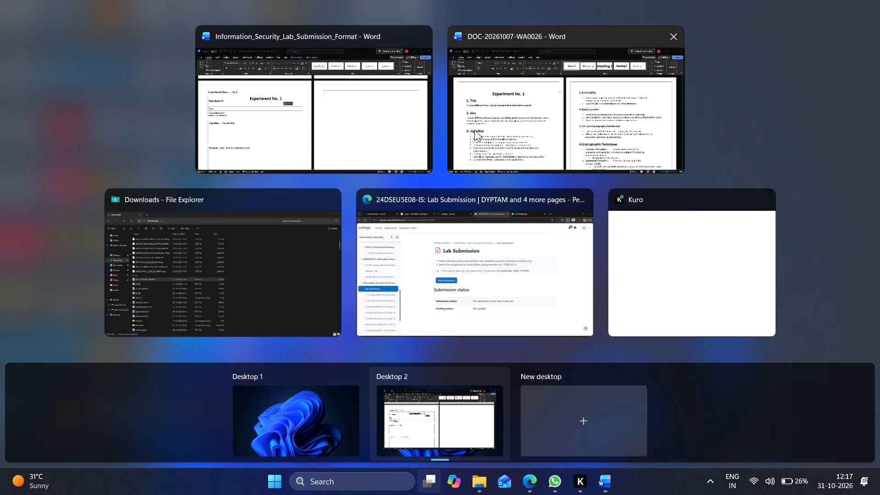
left_click(474, 130)
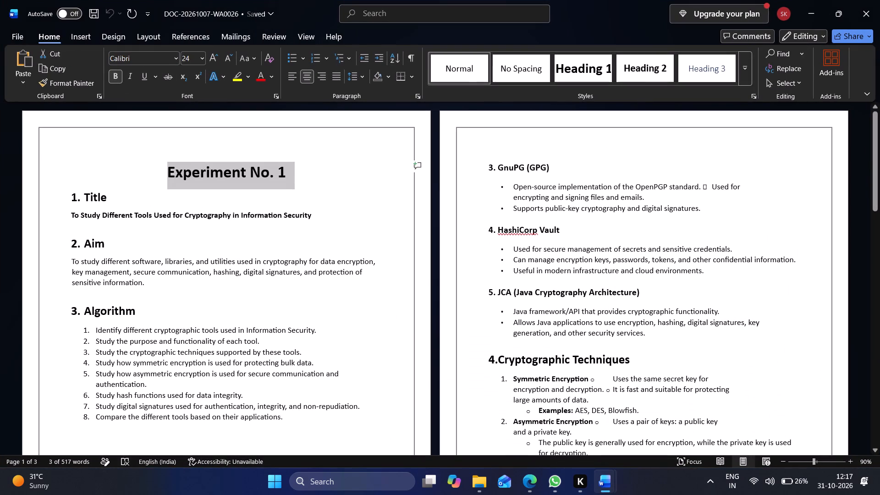
left_click_drag(318, 212, 91, 209)
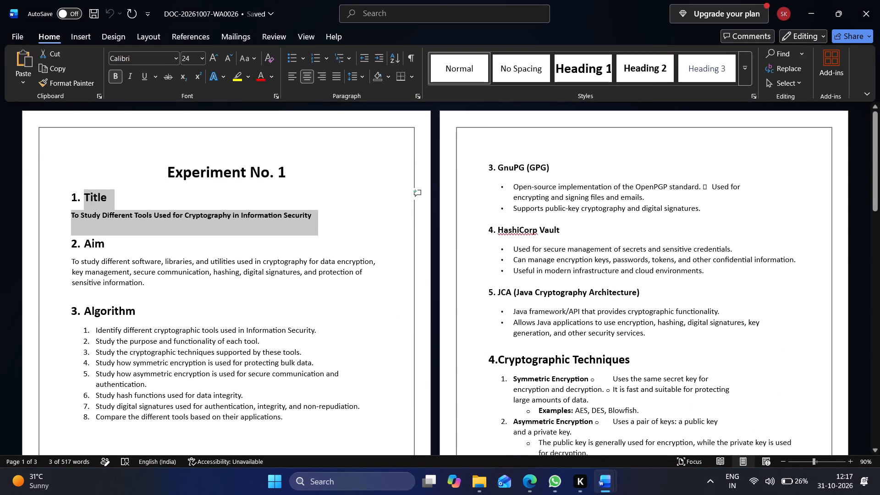
left_click_drag(91, 209, 49, 217)
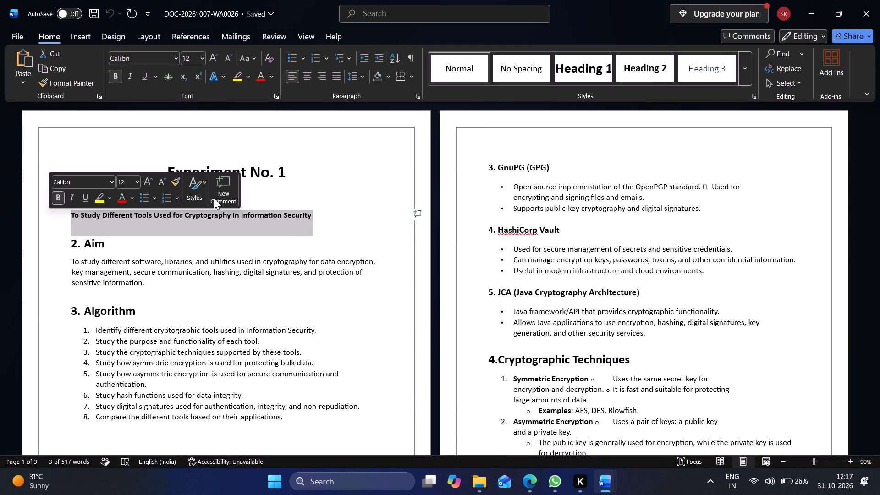
key("ctrl+c")
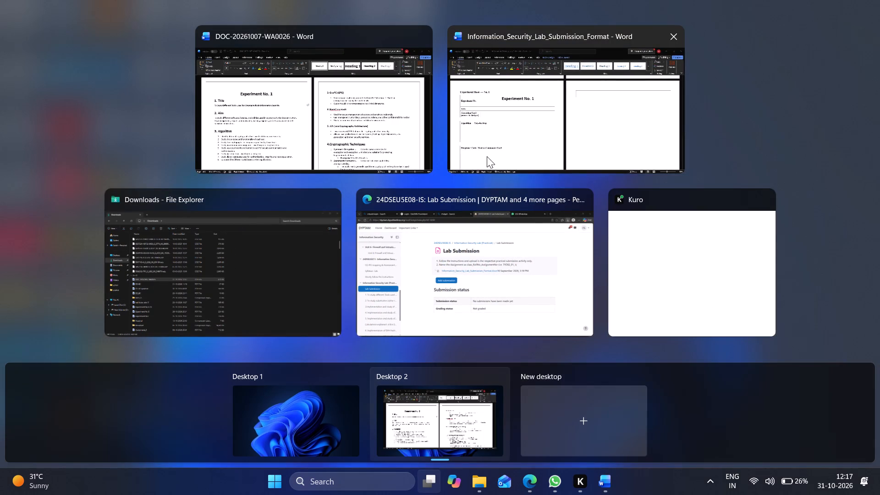
left_click(487, 156)
left_click(218, 228)
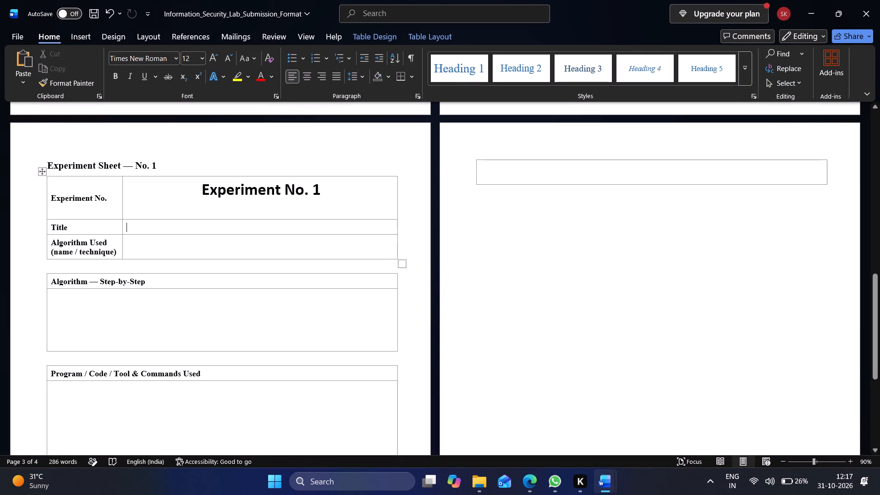
key("ctrl+v")
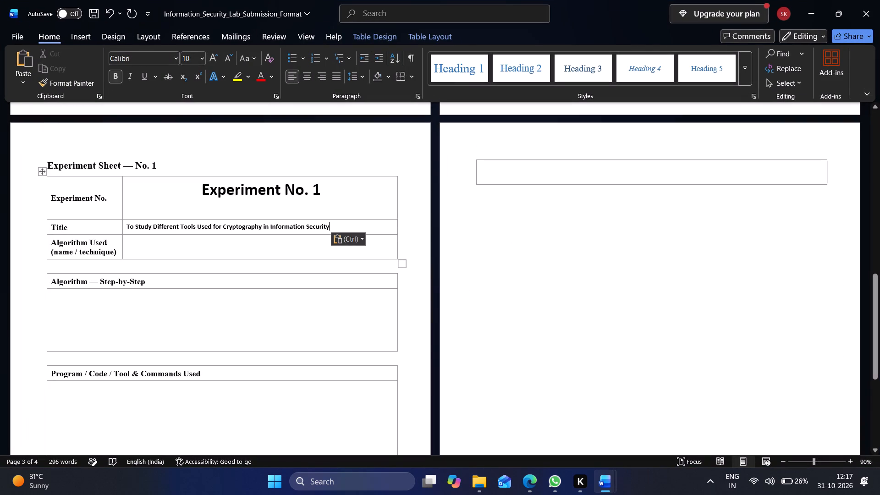
Copy the Aim paragraph from DOC-20261007-WA0026 into the experiment sheet's Algorithm Used (name / technique) field.
left_click(546, 144)
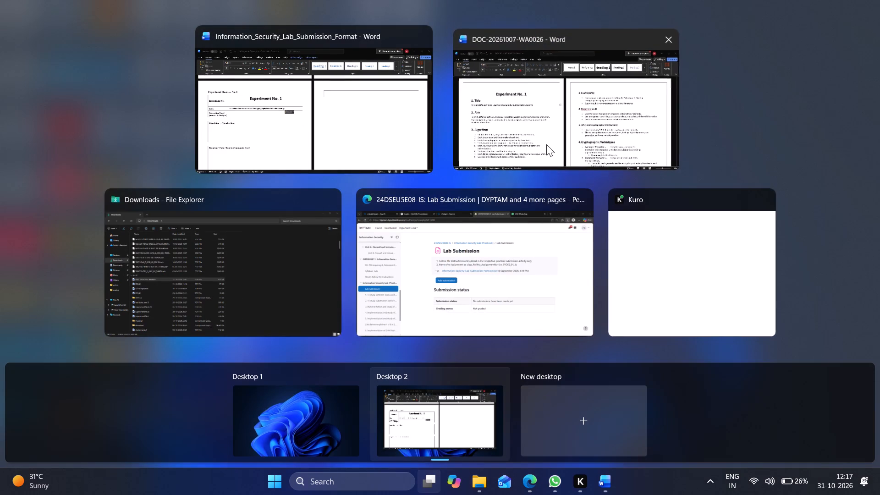
left_click_drag(180, 296, 166, 296)
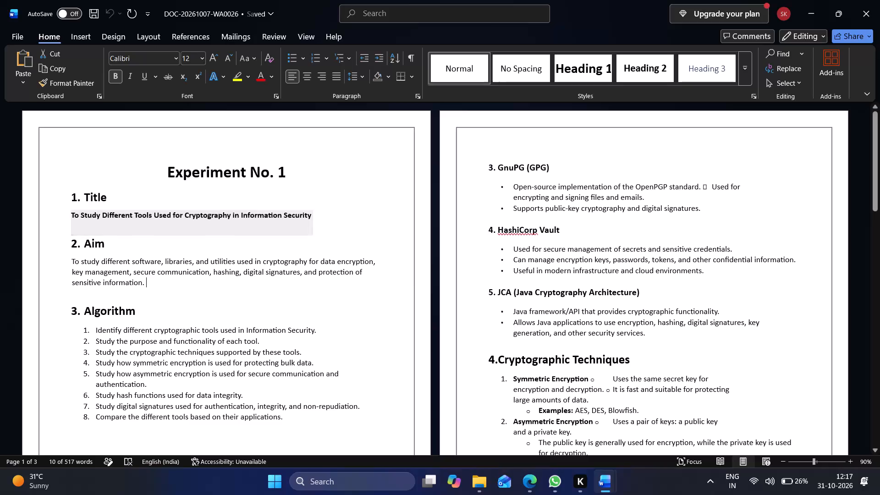
left_click_drag(166, 296, 60, 264)
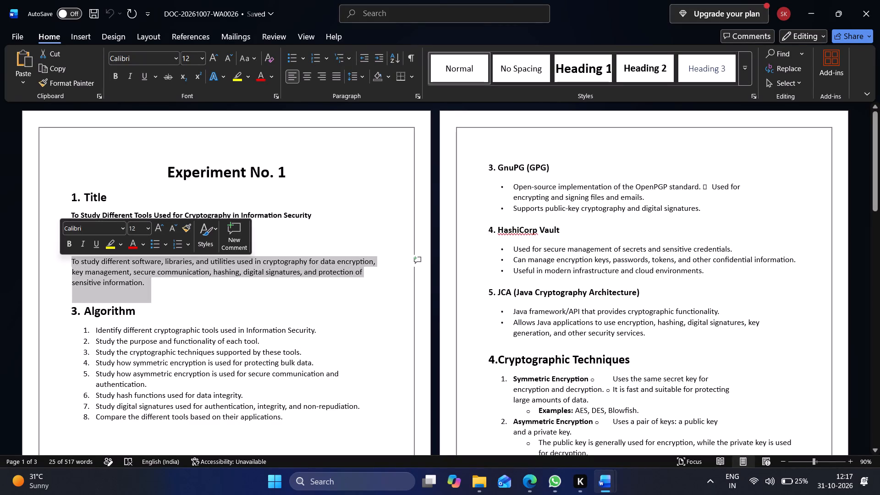
key("ctrl+c")
scroll(210, 304, "down", 1)
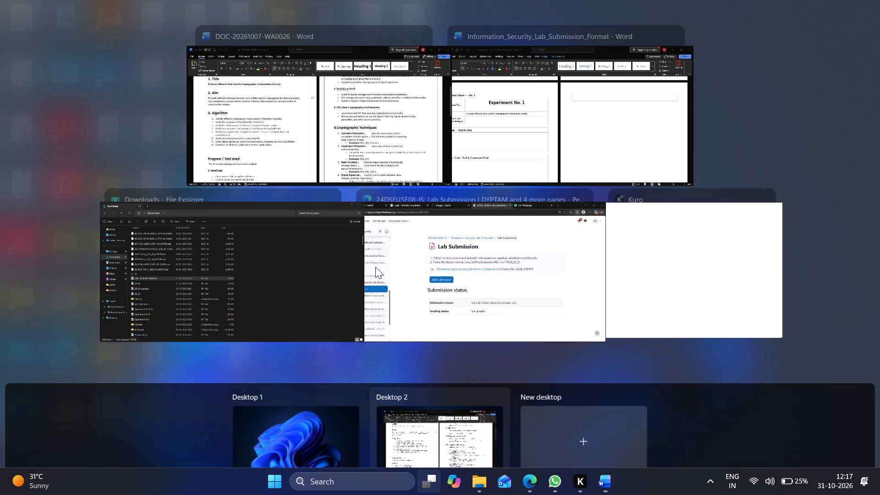
left_click(495, 136)
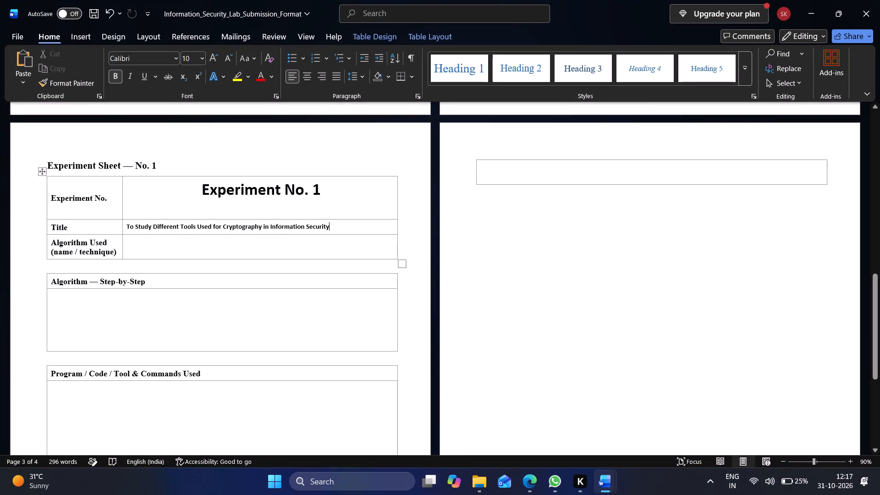
left_click(165, 249)
key("ctrl+v")
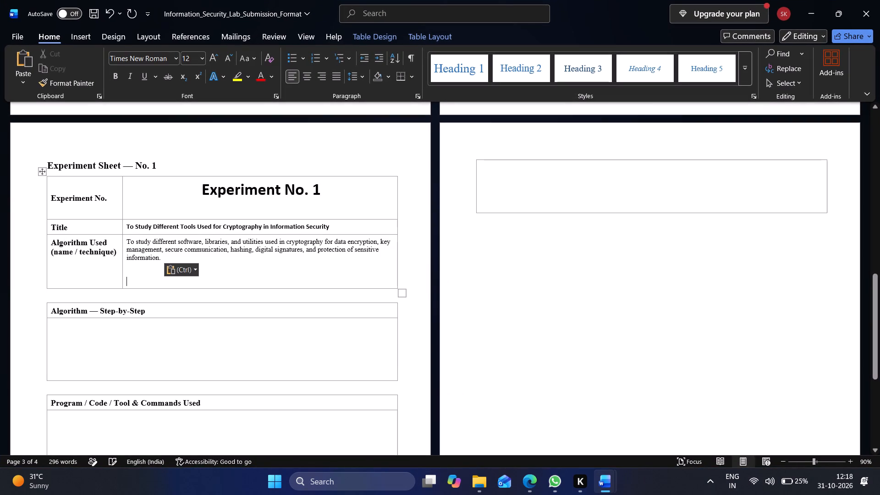
Set the font size of the pasted paragraph in the Algorithm Used (name / technique) field to 12.
left_click_drag(162, 255, 133, 240)
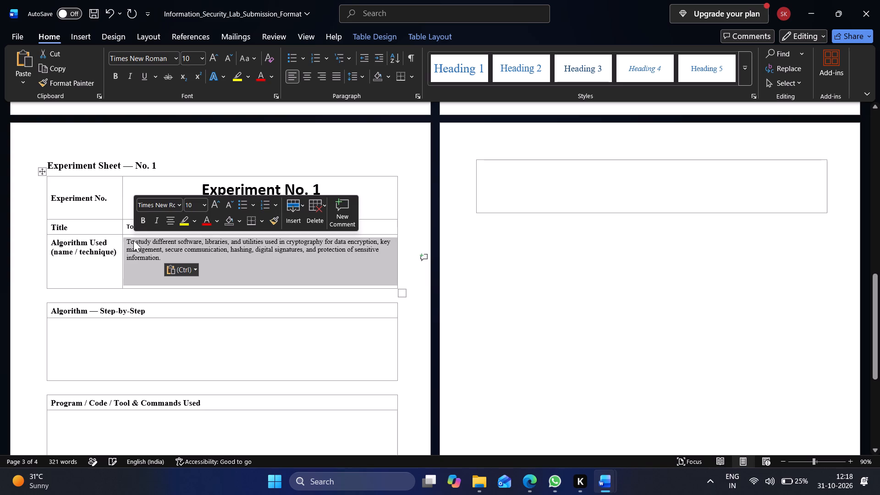
left_click(205, 204)
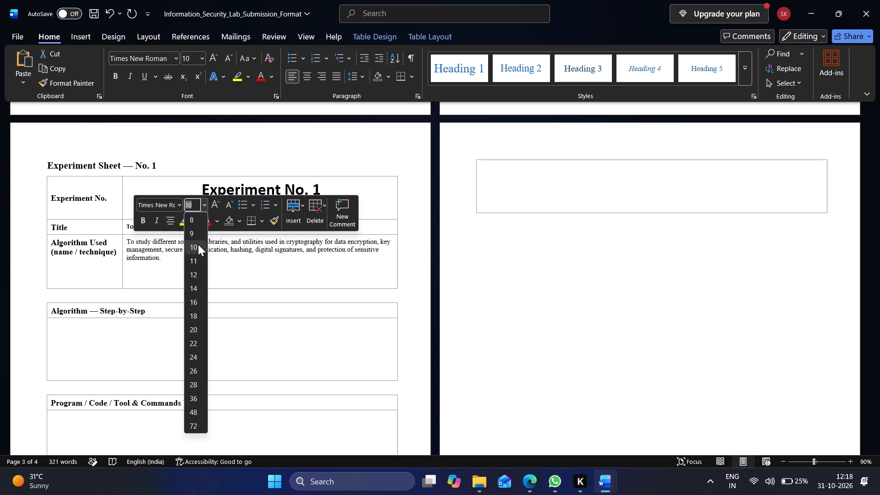
left_click(197, 275)
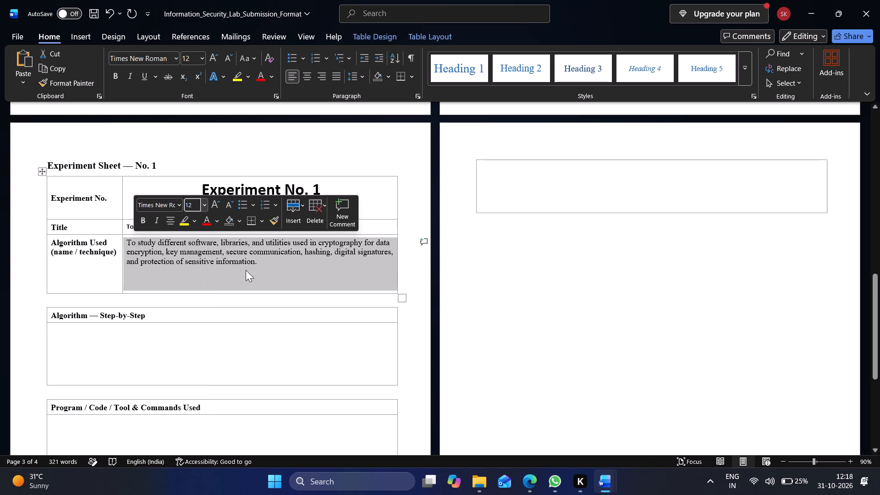
left_click(246, 270)
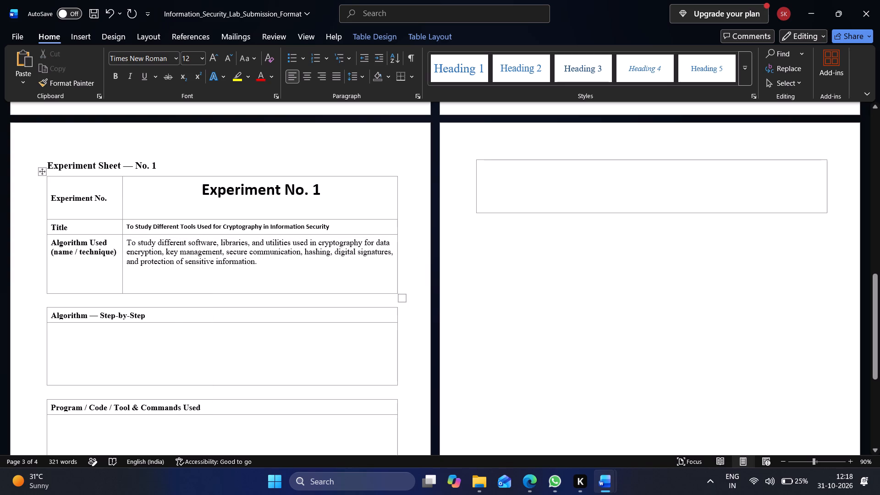
Set the font size of the experiment sheet's Title text to 12.
left_click_drag(331, 224, 125, 225)
left_click(195, 184)
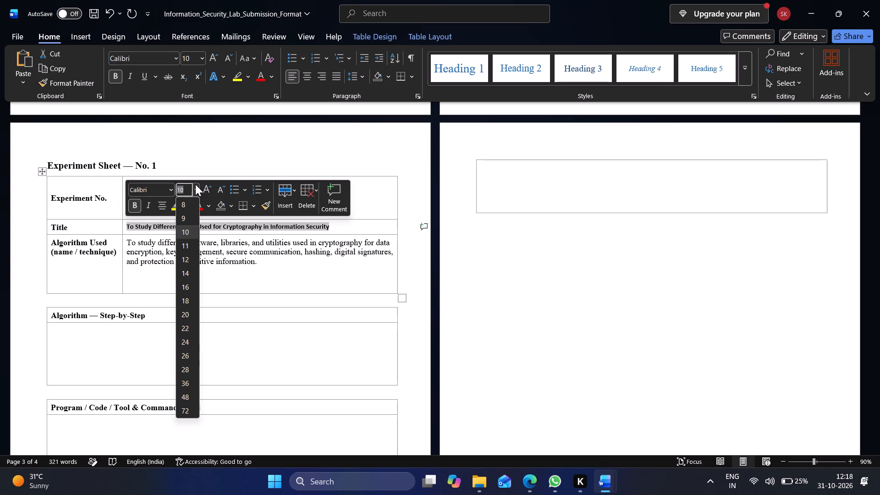
left_click(185, 255)
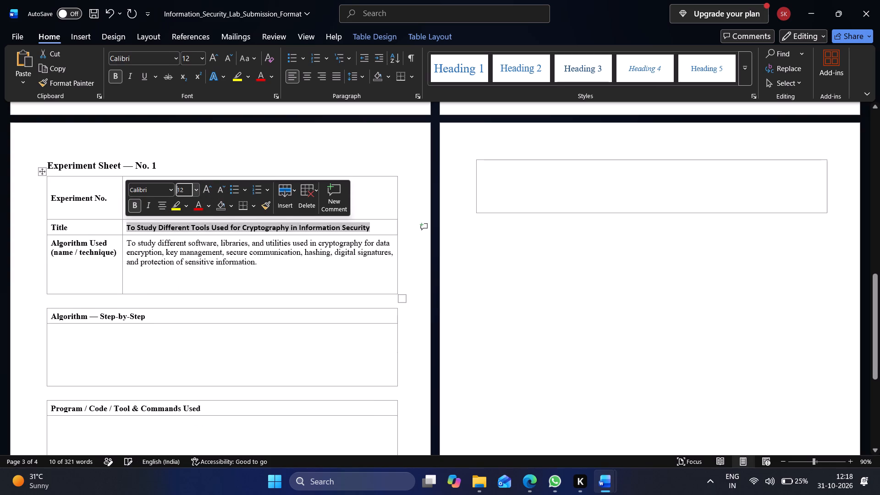
left_click(338, 269)
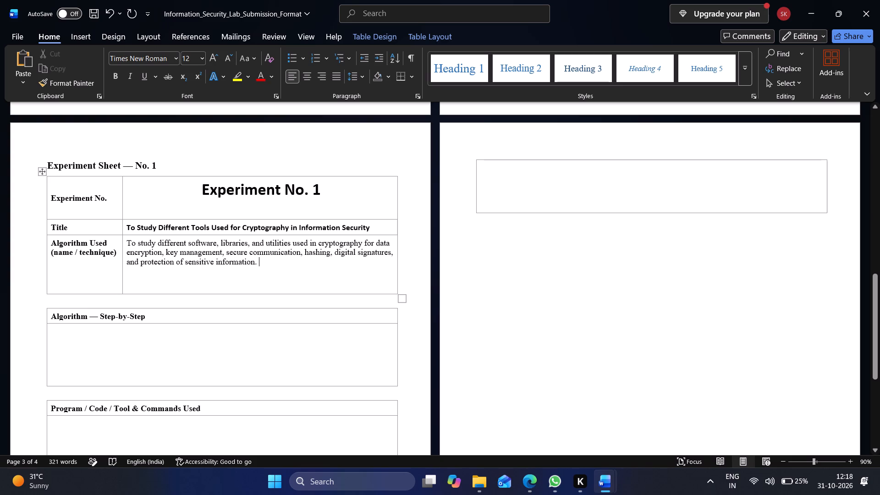
Copy the eight-item Algorithm list from DOC-20261007-WA0026 into the Algorithm — Step-by-Step box and remove the extra indent before its first item.
left_click(576, 112)
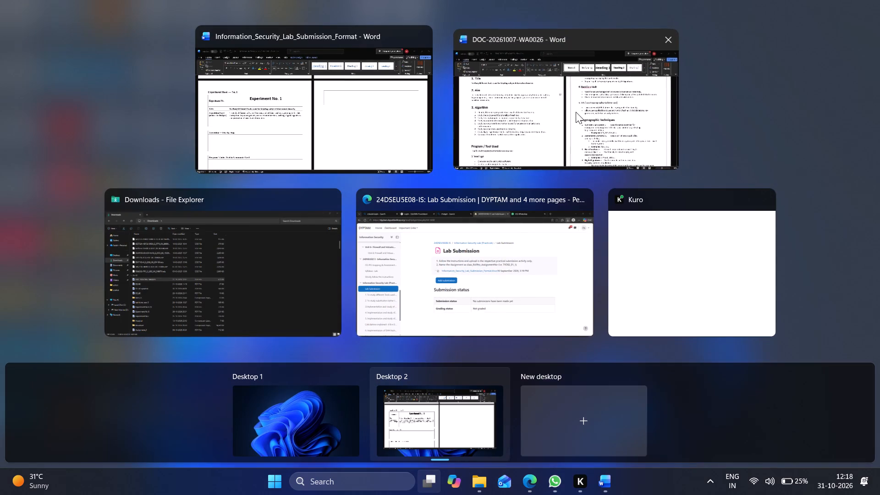
left_click_drag(289, 333, 67, 248)
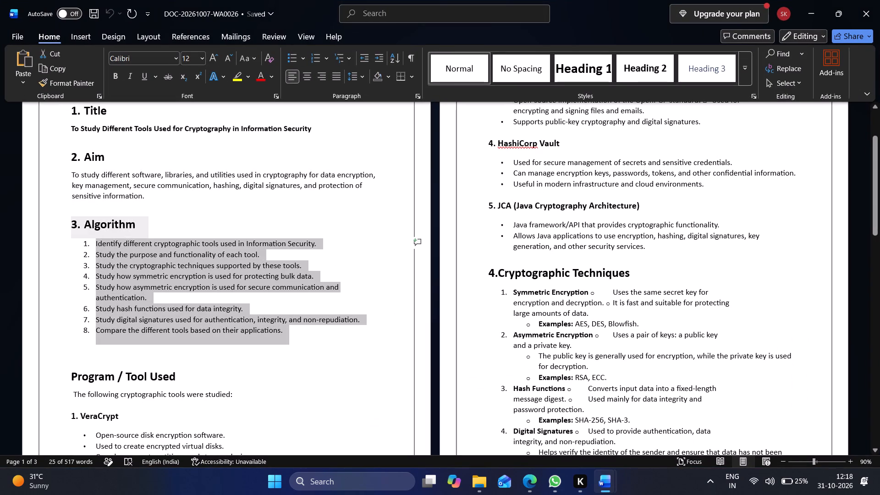
left_click_drag(67, 248, 68, 248)
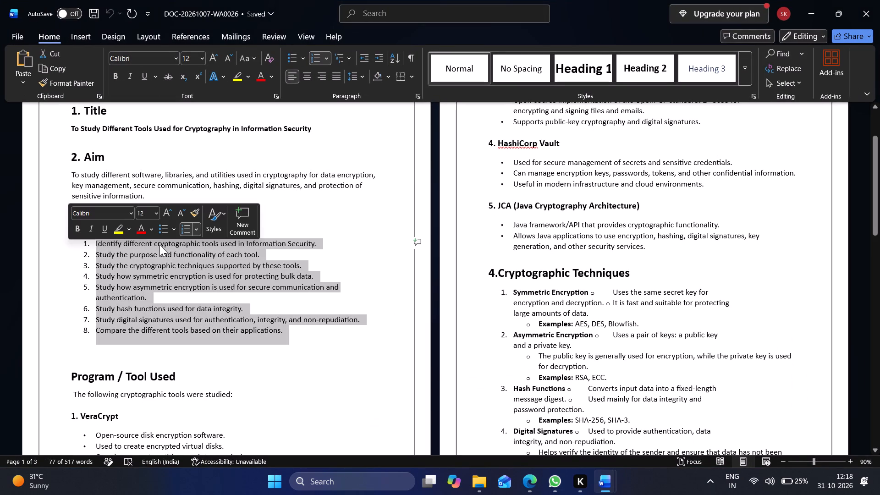
key("ctrl+c")
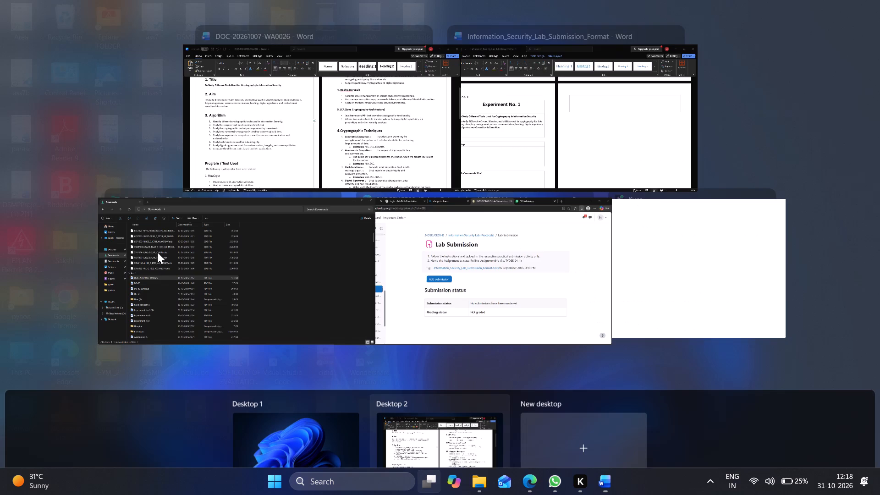
left_click(497, 149)
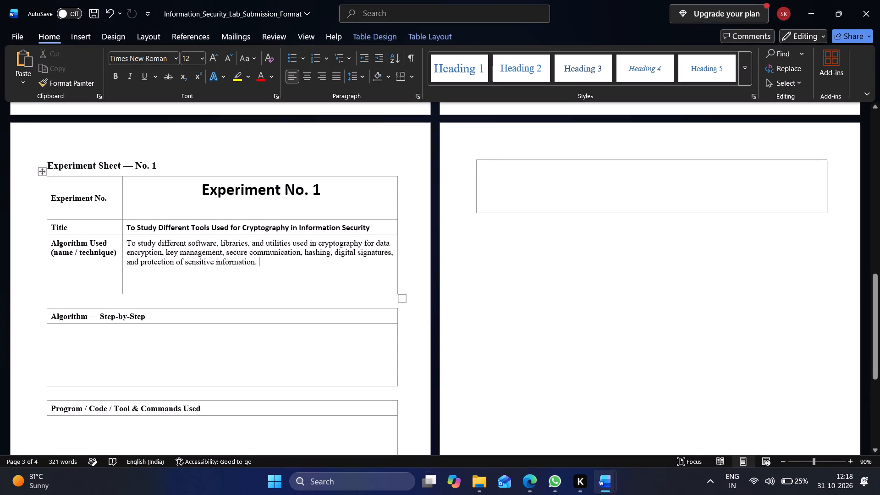
double_click(131, 341)
key("ctrl+v")
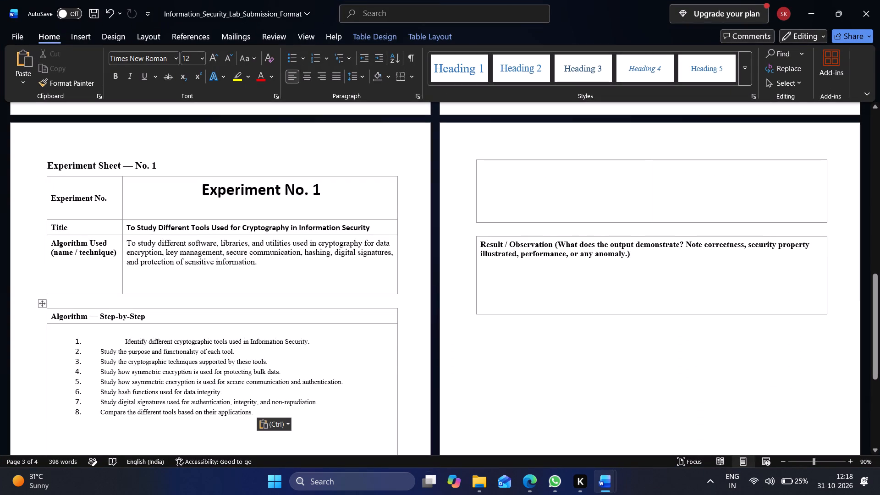
left_click(122, 342)
key("BackSpace")
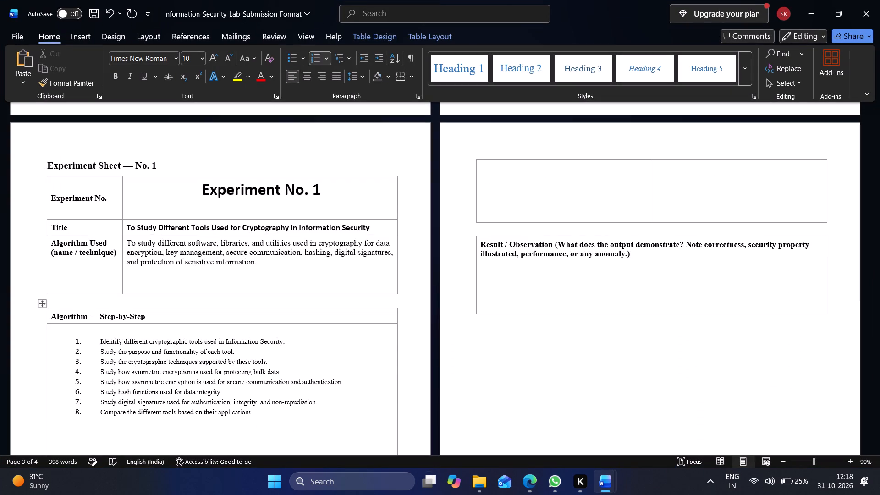
Set the font size of the whole numbered list in the Algorithm — Step-by-Step box to 12.
left_click_drag(263, 418, 74, 355)
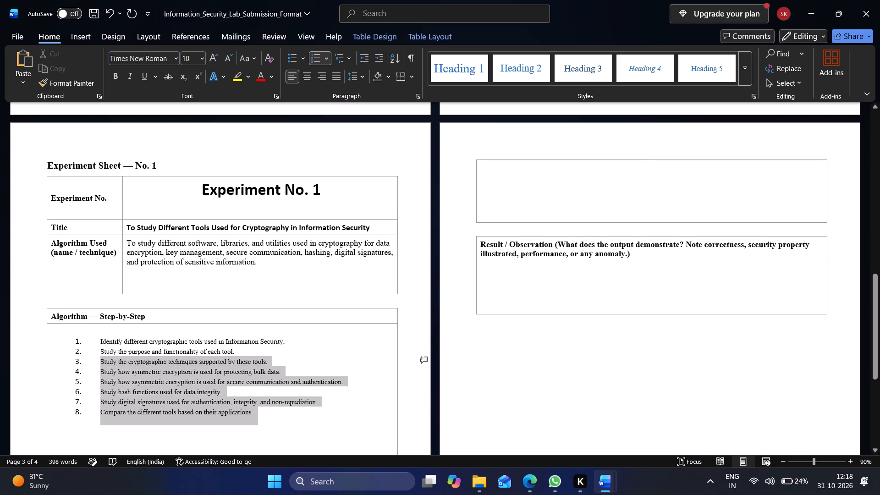
left_click_drag(74, 355, 78, 335)
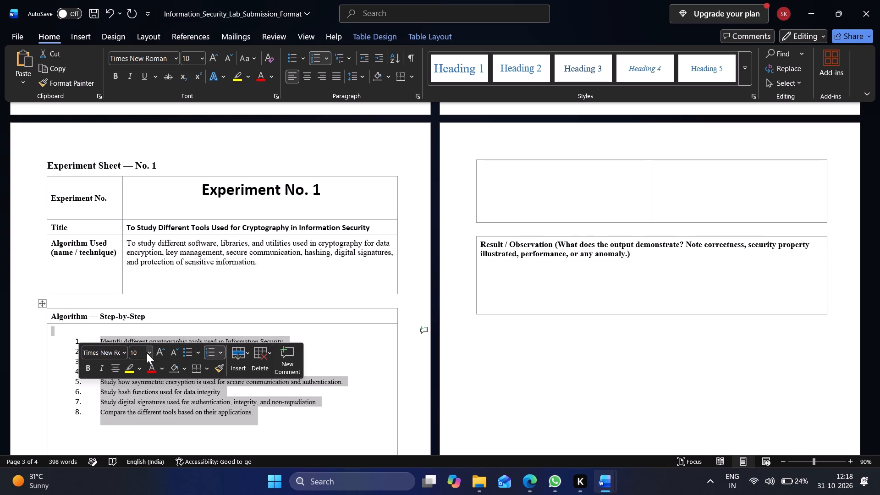
left_click(147, 352)
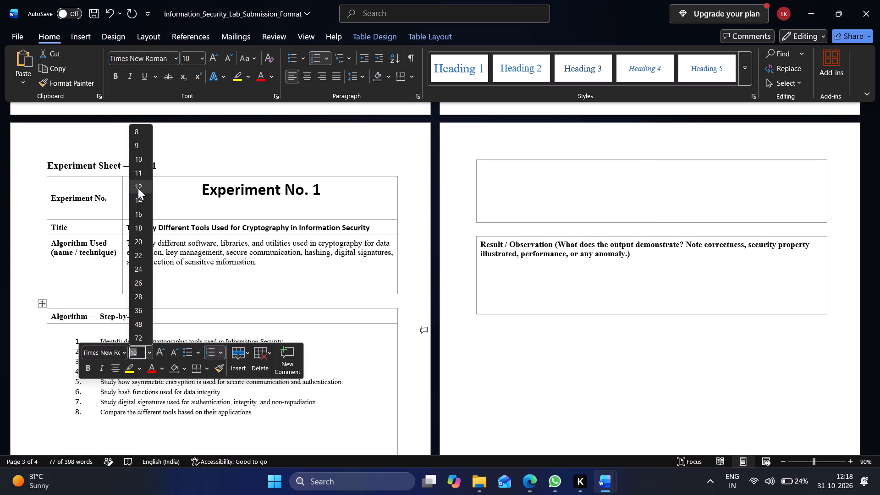
left_click(138, 188)
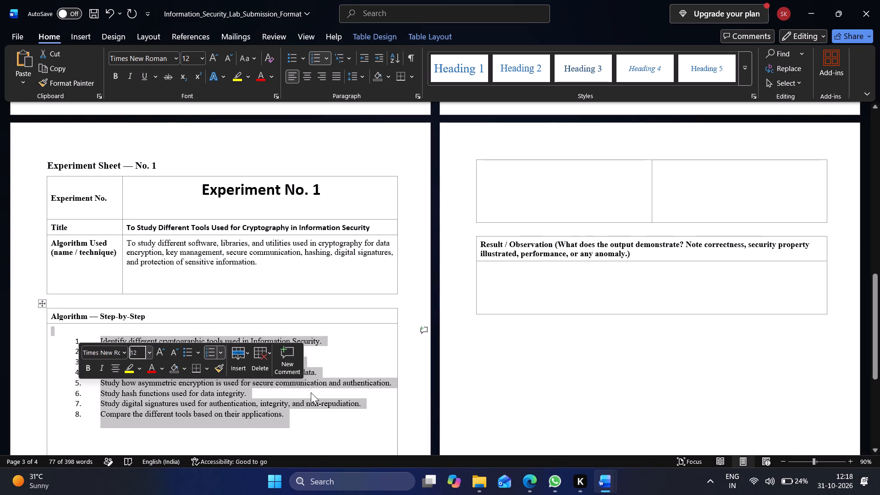
left_click(312, 415)
Copy the Program / Tool Used intro, VeraCrypt and OpenSSL sections from DOC-20261007-WA0026 into the Program / Code / Tool & Commands Used box.
scroll(312, 415, "down", 1)
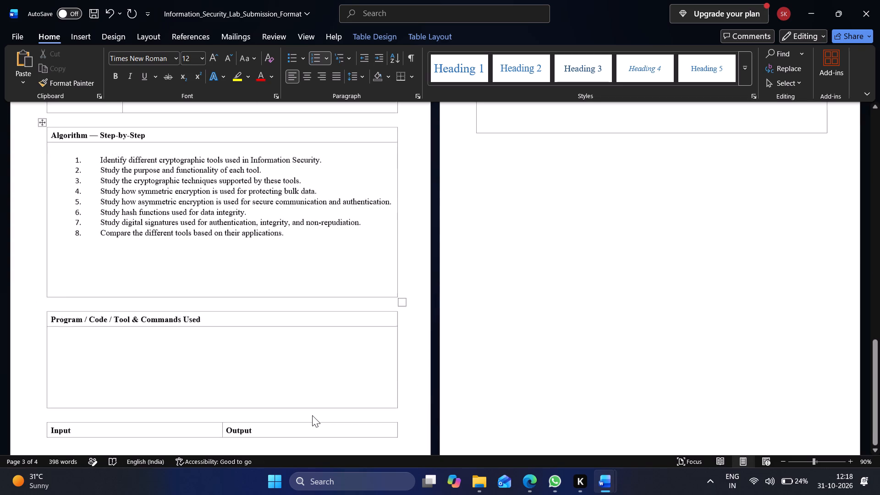
scroll(312, 415, "down", 1)
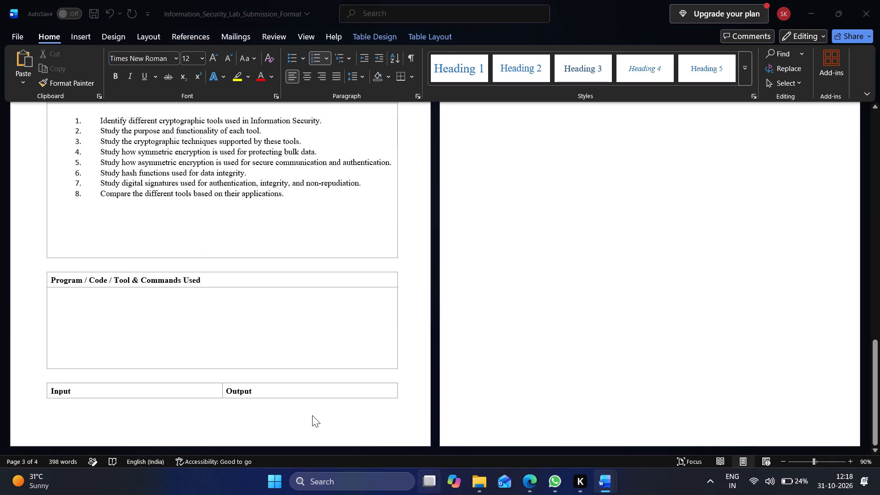
left_click(535, 149)
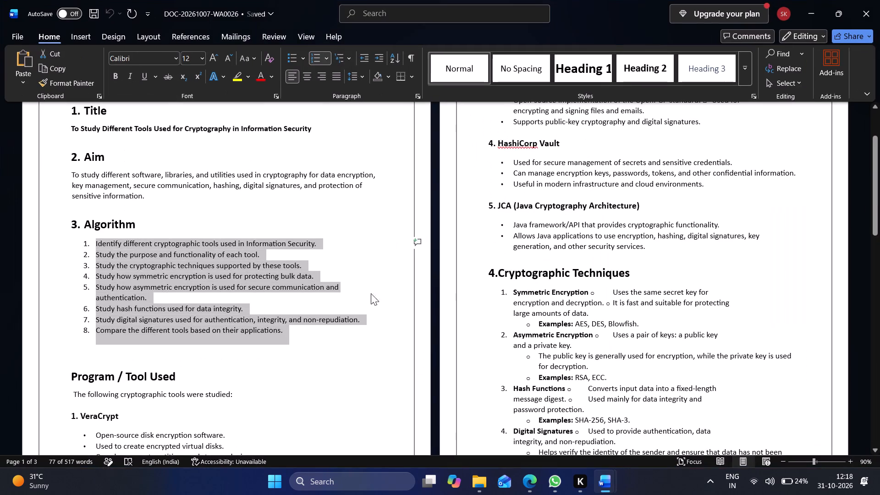
scroll(346, 318, "right", 1)
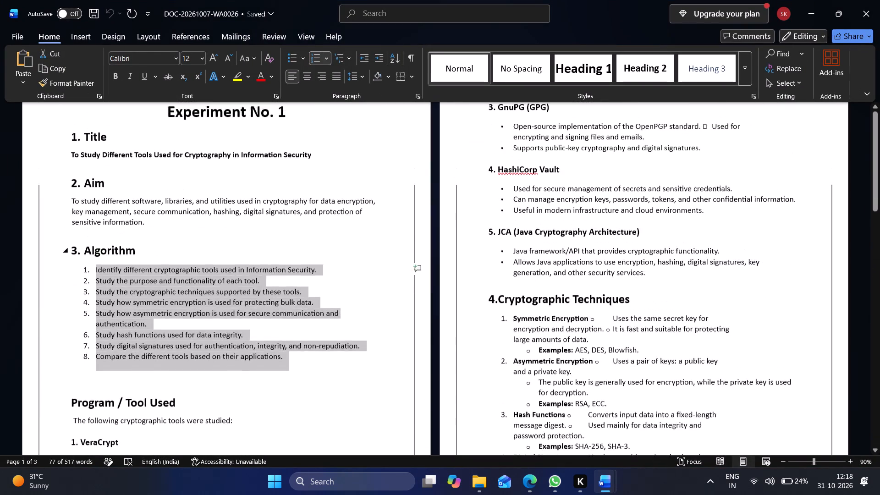
scroll(346, 318, "right", 1)
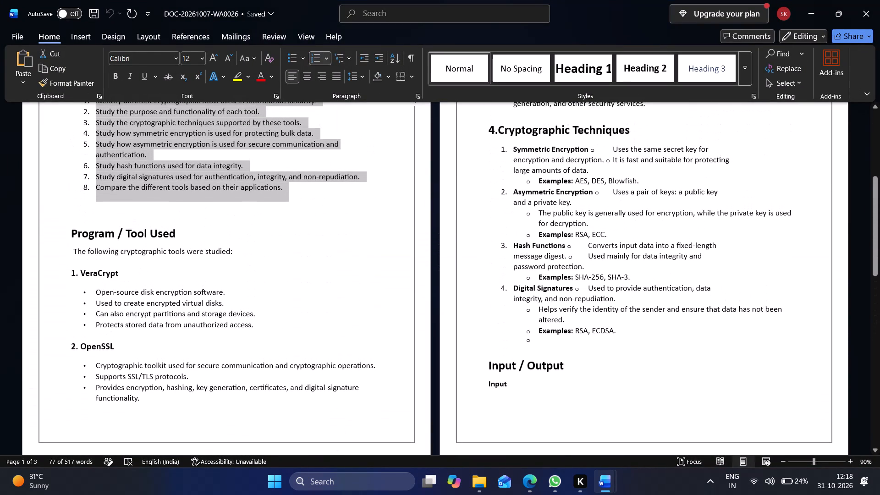
scroll(346, 318, "right", 2)
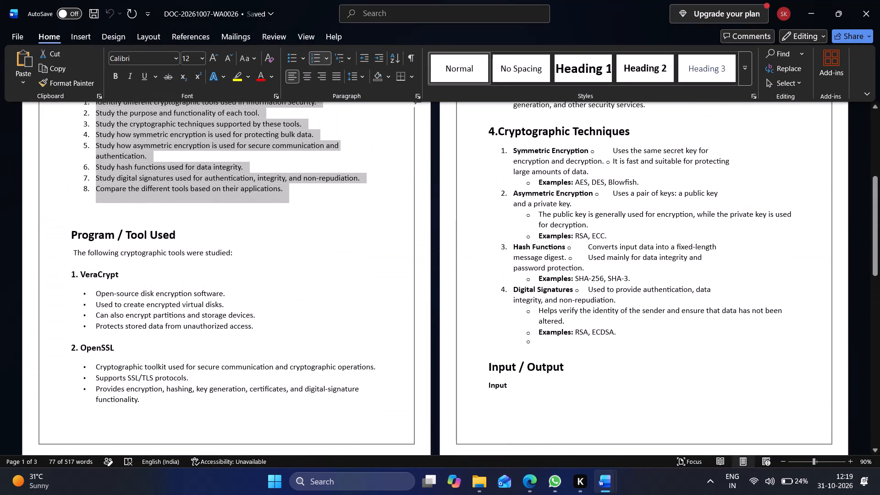
left_click(560, 124)
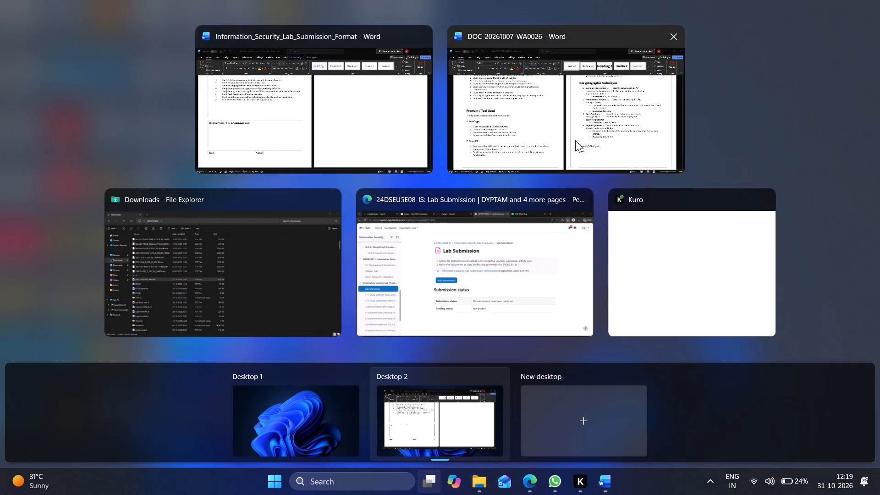
left_click(575, 140)
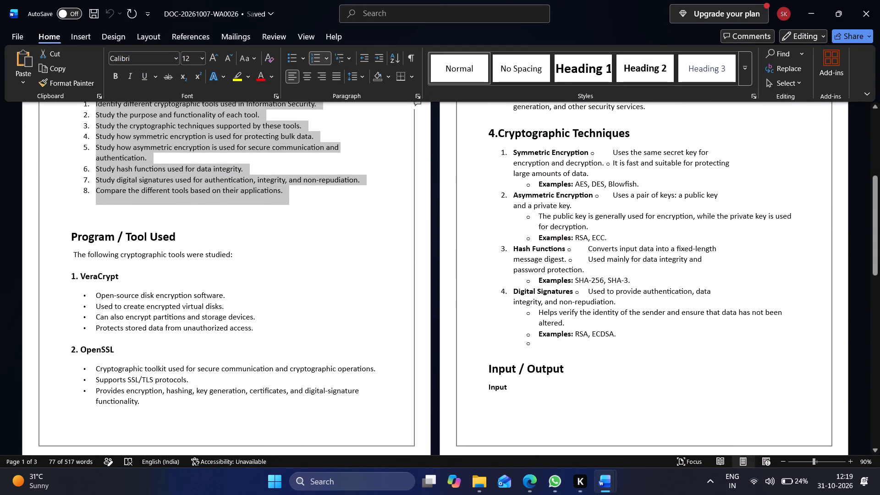
left_click_drag(154, 417, 35, 261)
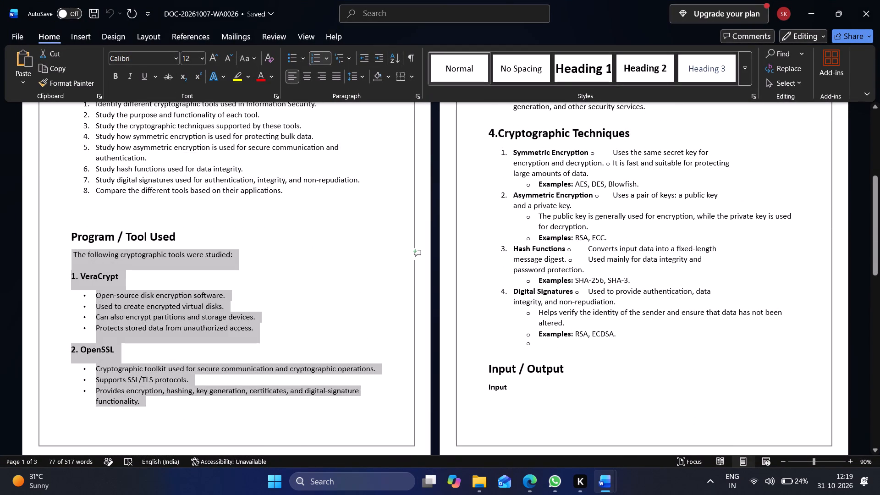
left_click_drag(35, 261, 53, 255)
left_click_drag(53, 255, 53, 256)
key("ctrl+c")
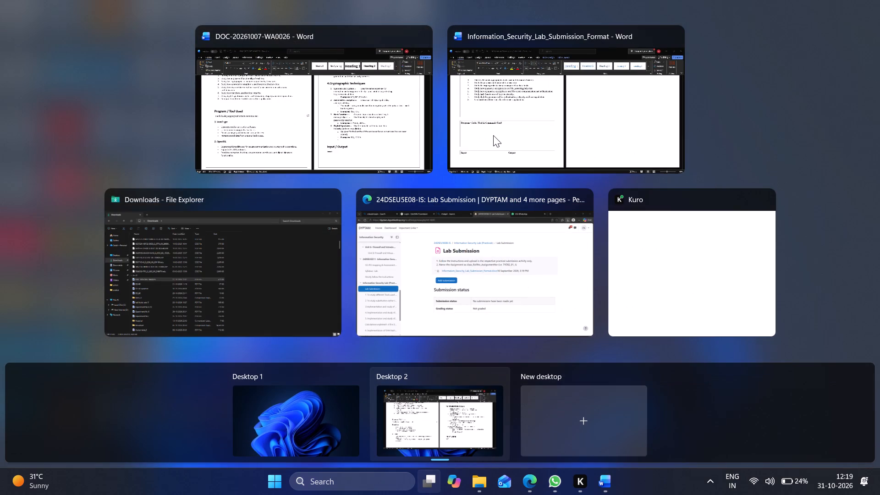
left_click(493, 135)
left_click(89, 326)
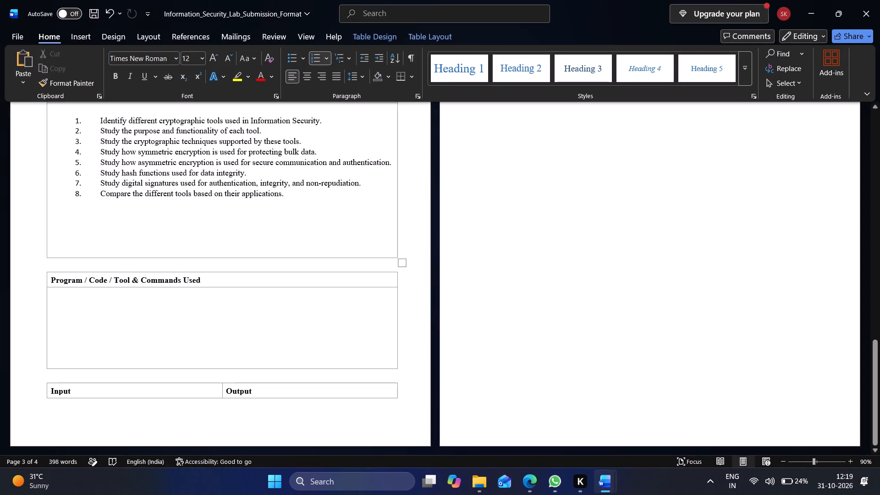
key("ctrl+v")
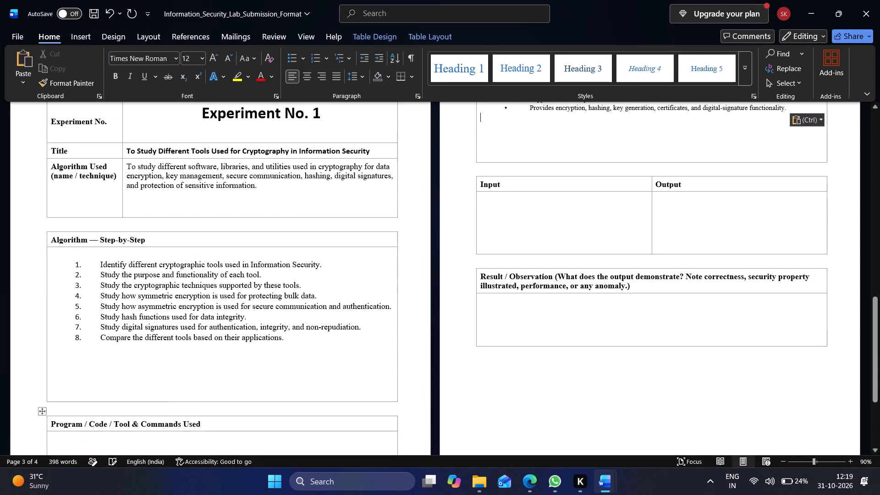
scroll(203, 372, "down", 1)
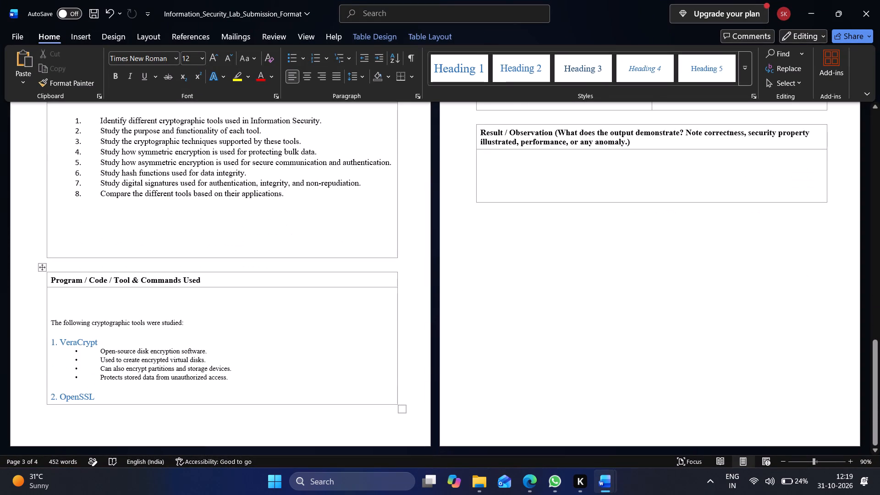
left_click(113, 390)
Insert an unbulleted blank line after the last VeraCrypt bullet, before the 2. OpenSSL heading.
left_click(99, 401)
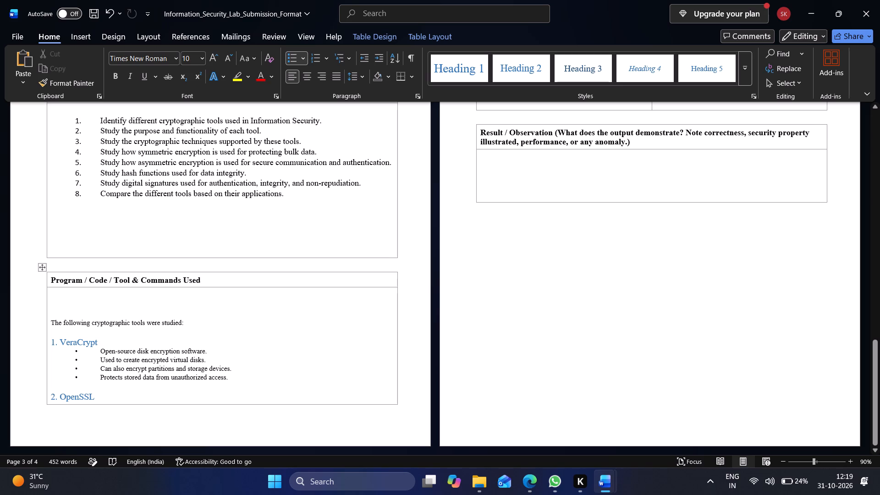
left_click(237, 379)
key("Return")
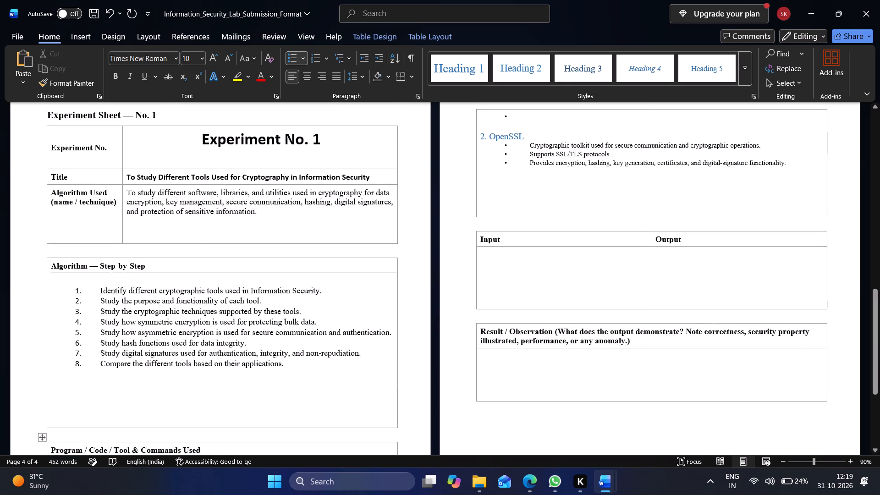
scroll(241, 437, "right", 1)
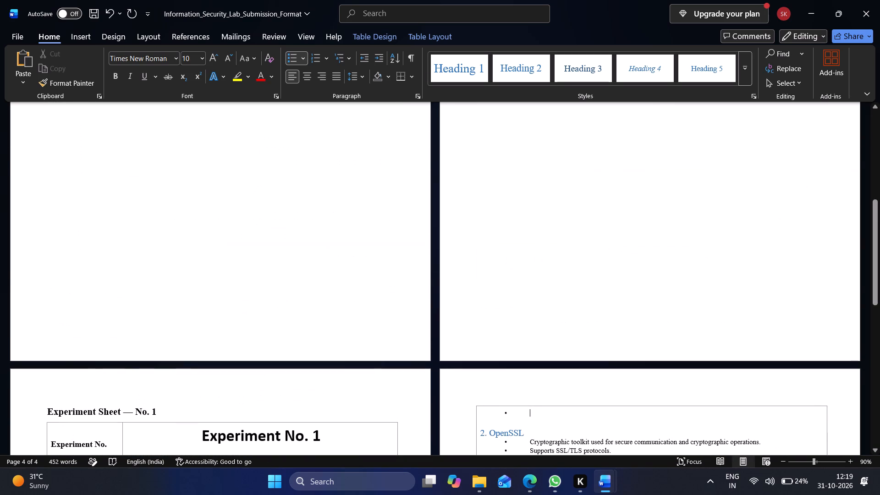
key("BackSpace")
Copy the GnuPG (GPG), HashiCorp Vault and JCA sections from DOC-20261007-WA0026 to below the OpenSSL section in the Program / Code / Tool & Commands Used box.
scroll(585, 386, "down", 1)
left_click(565, 267)
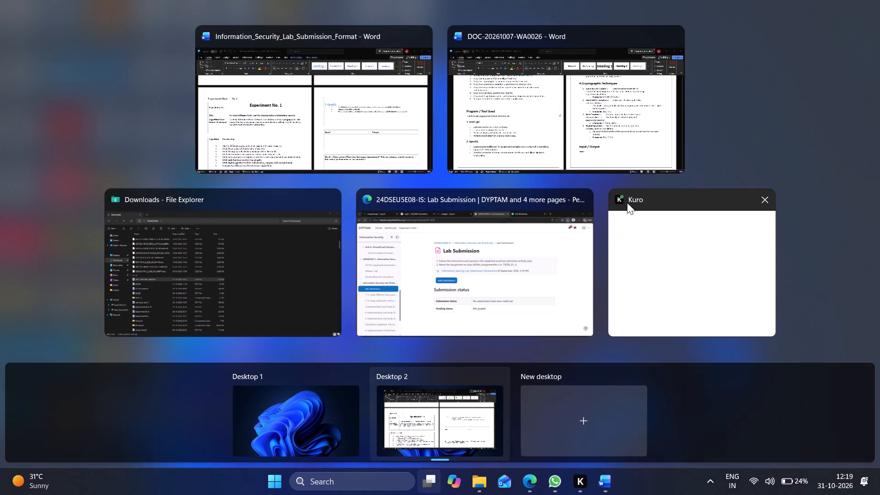
left_click(558, 117)
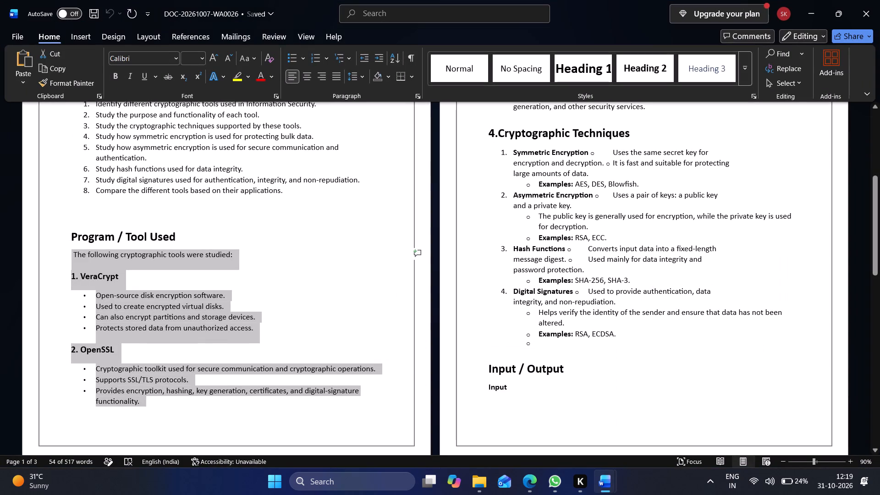
scroll(553, 284, "up", 1)
left_click_drag(654, 334, 475, 170)
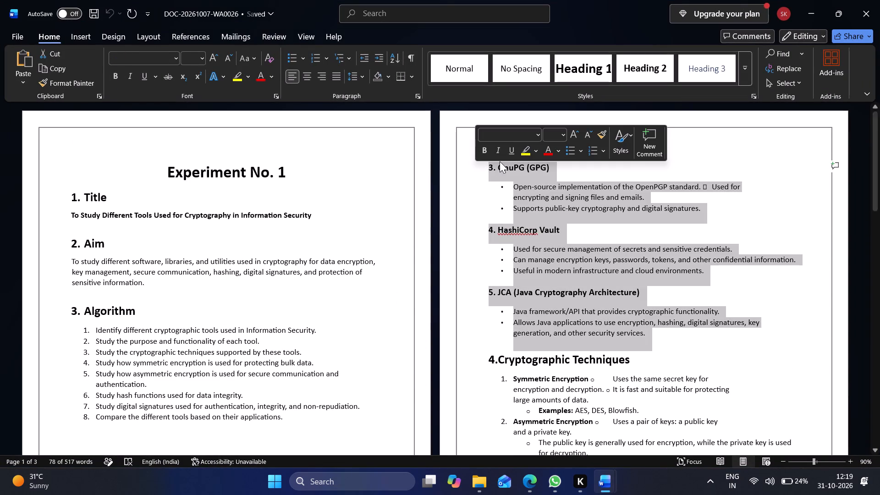
key("ctrl+c")
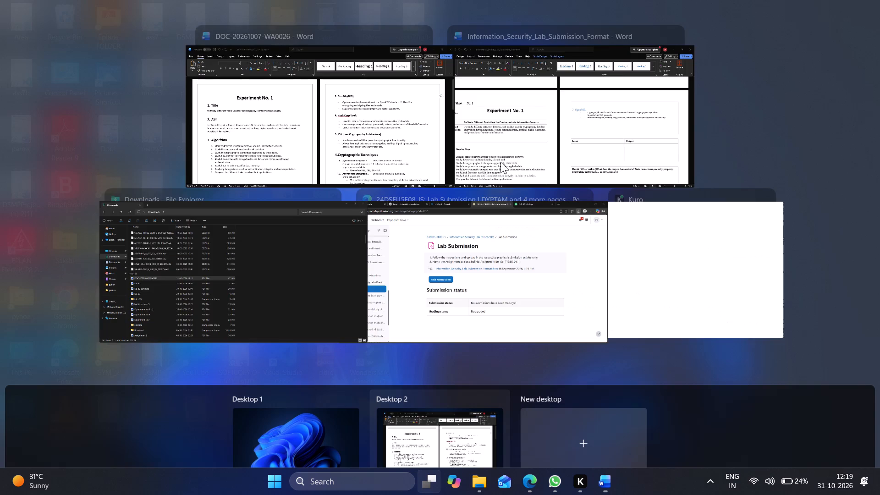
left_click(583, 139)
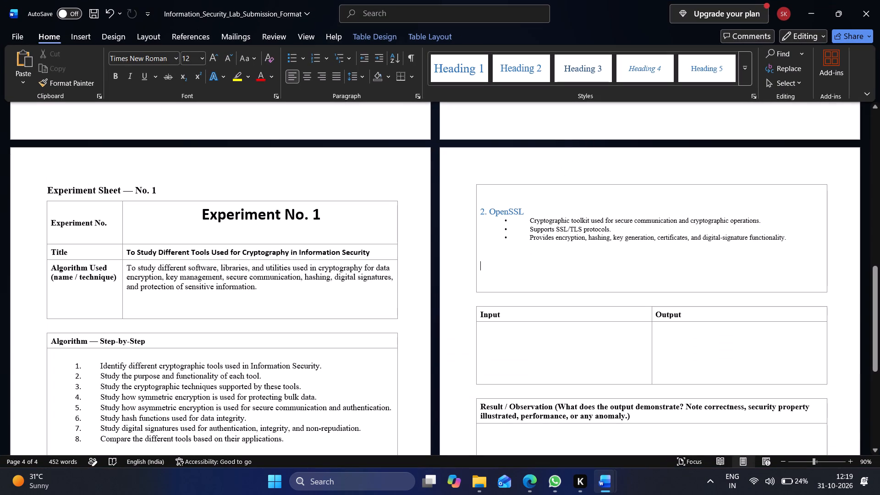
left_click(545, 252)
key("ctrl+v")
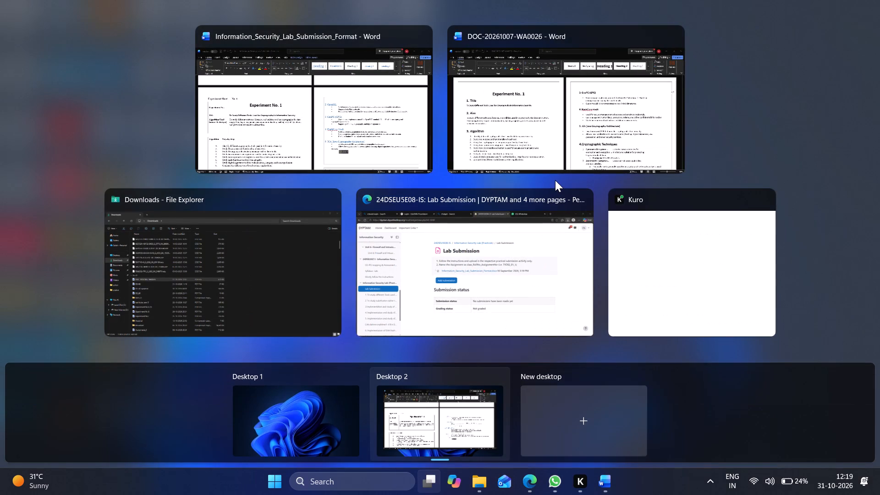
Copy the 4.Cryptographic Techniques section from DOC-20261007-WA0026 to below the JCA section in the Program / Code / Tool & Commands Used box.
left_click(487, 110)
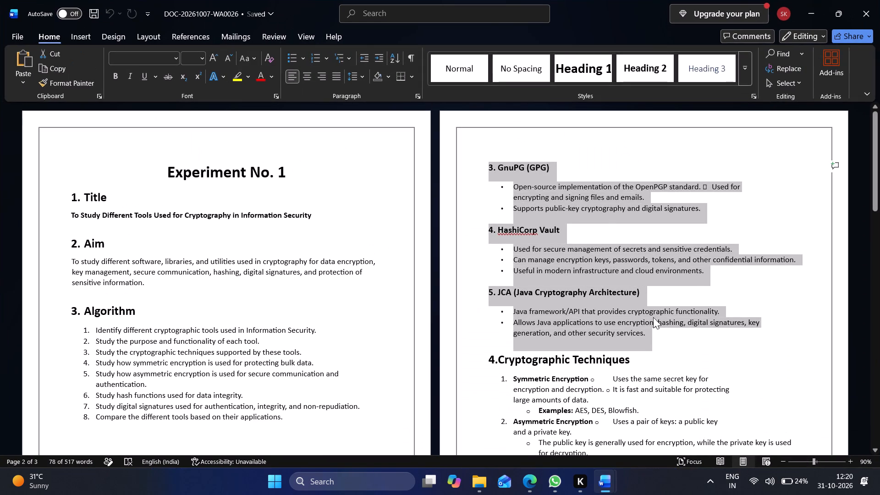
left_click(658, 361)
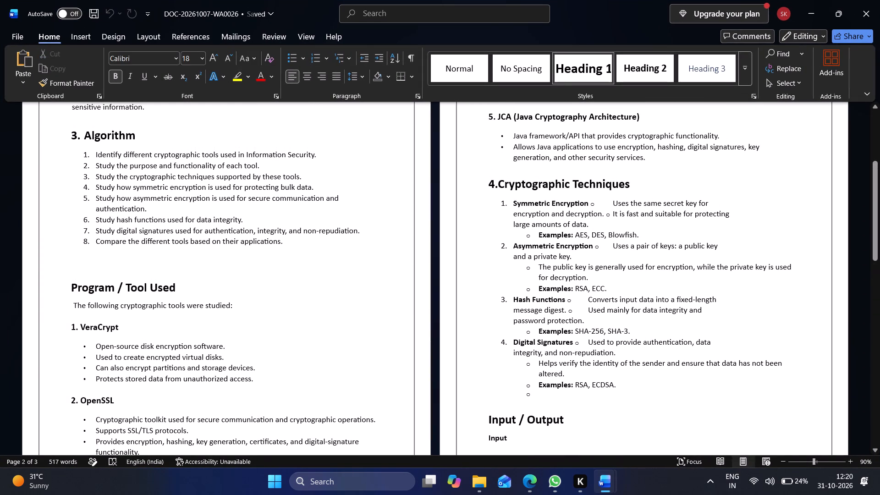
left_click_drag(636, 383, 489, 186)
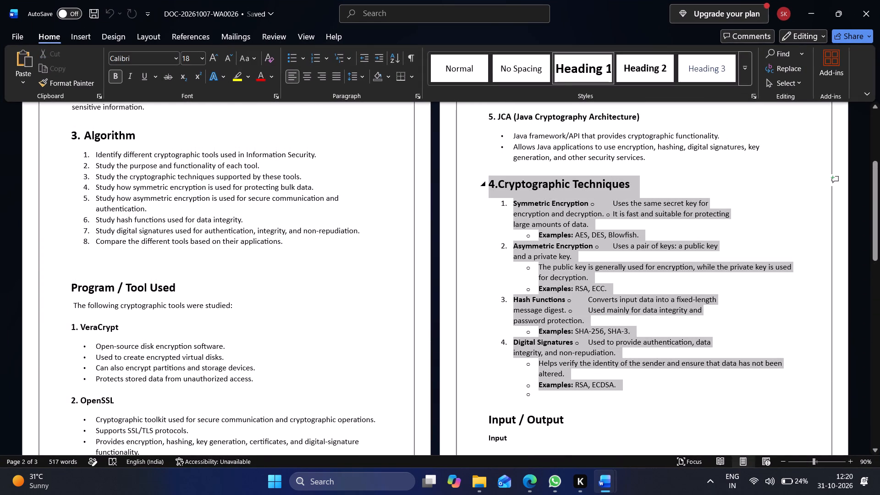
left_click_drag(489, 186, 488, 186)
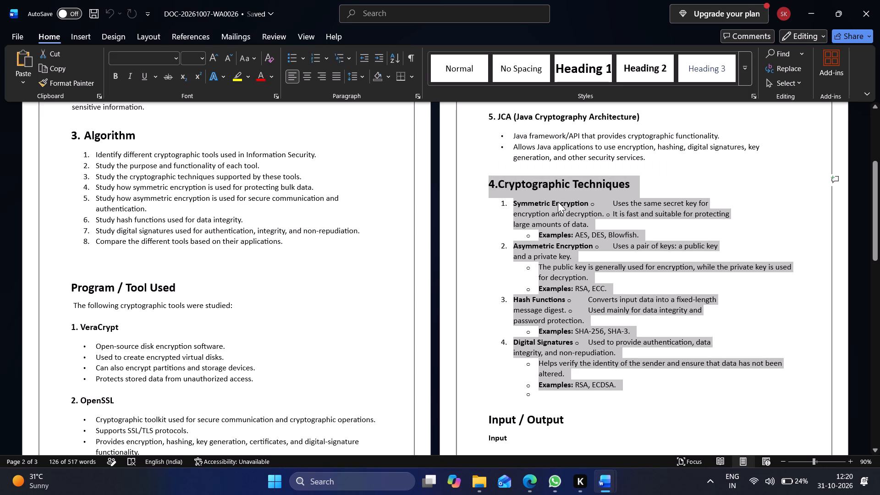
key("ctrl+c")
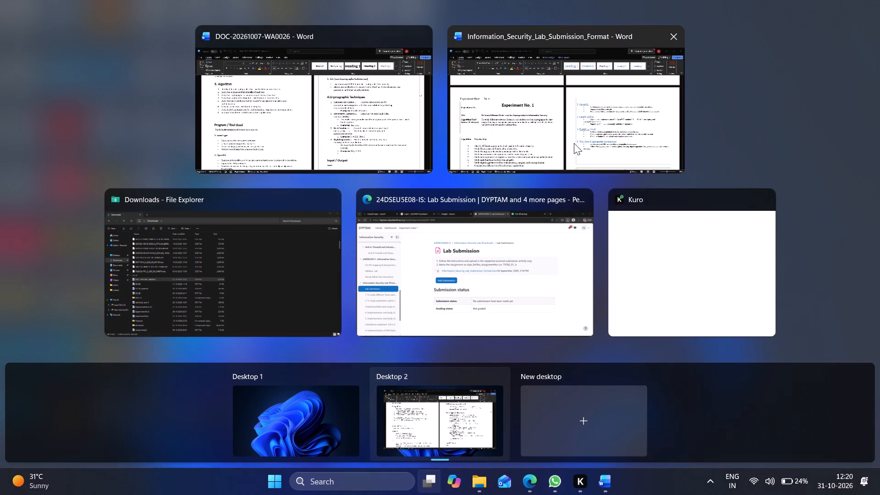
left_click(571, 139)
scroll(567, 253, "down", 1)
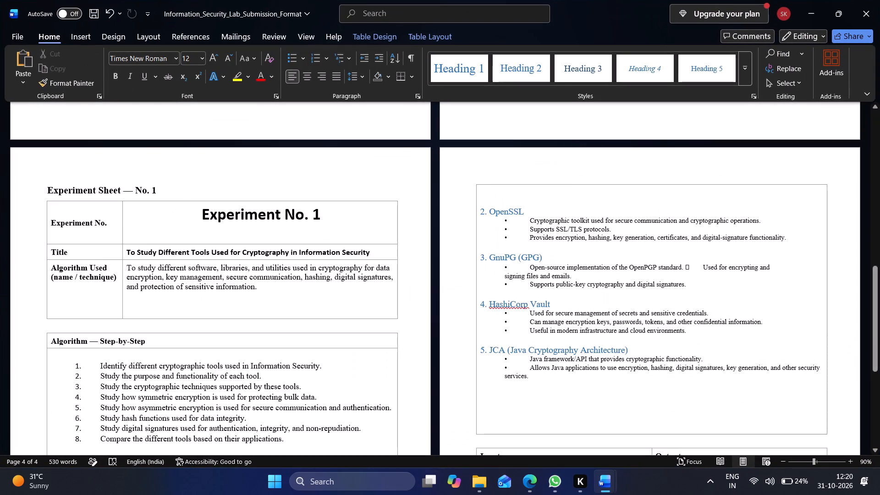
scroll(567, 253, "down", 1)
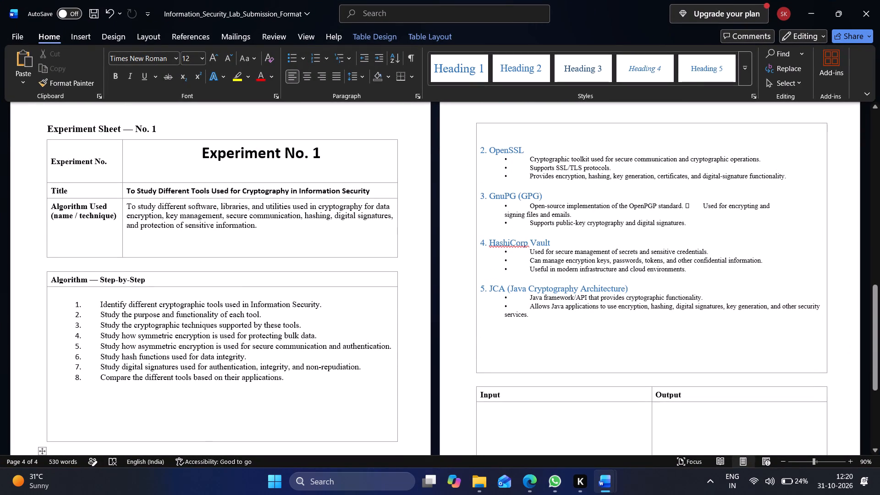
key("ctrl+v")
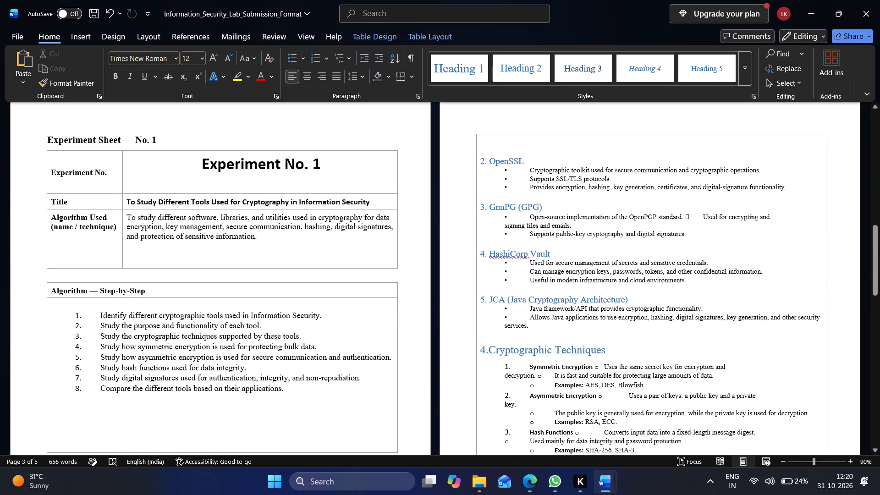
Set the font size of the OpenSSL, GnuPG, HashiCorp Vault and JCA sections to 12.
left_click_drag(533, 326, 486, 157)
left_click(556, 116)
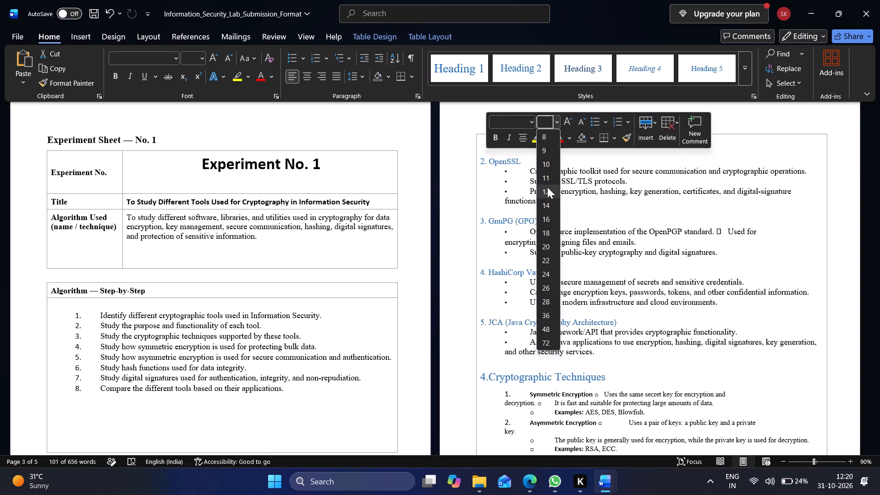
left_click(547, 187)
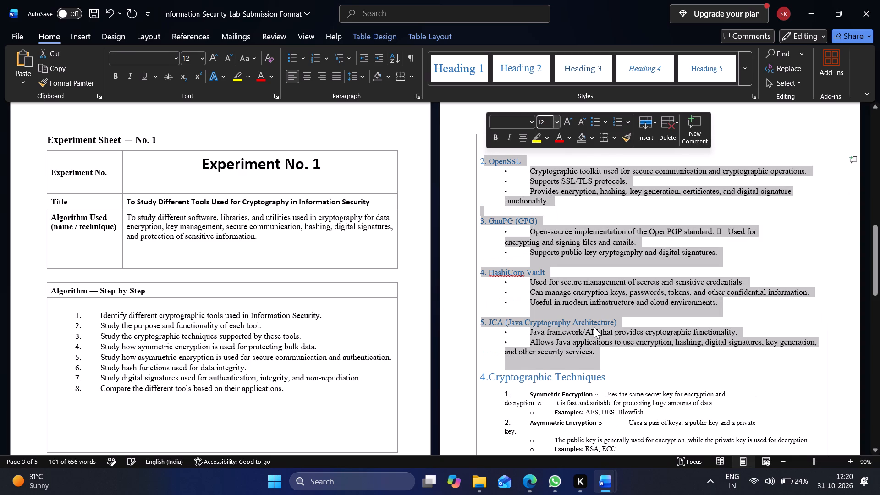
left_click(636, 355)
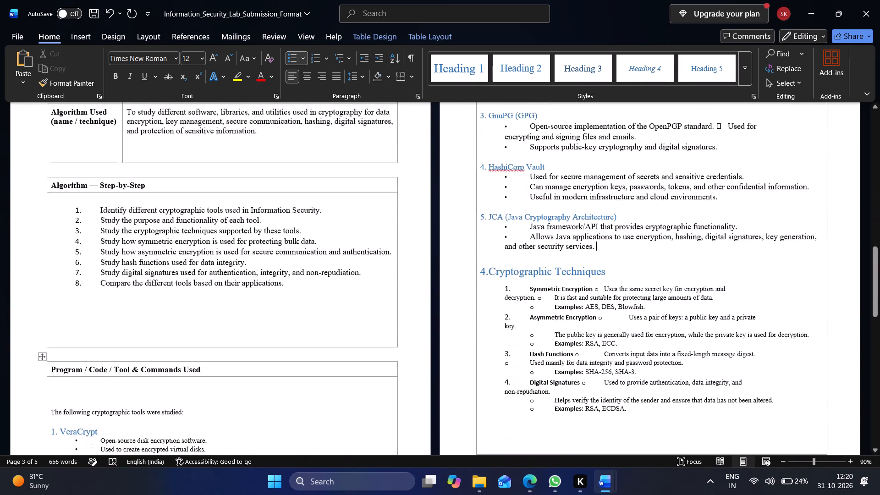
Set the font size of the Cryptographic Techniques heading text and its list to 12.
left_click_drag(627, 410, 503, 361)
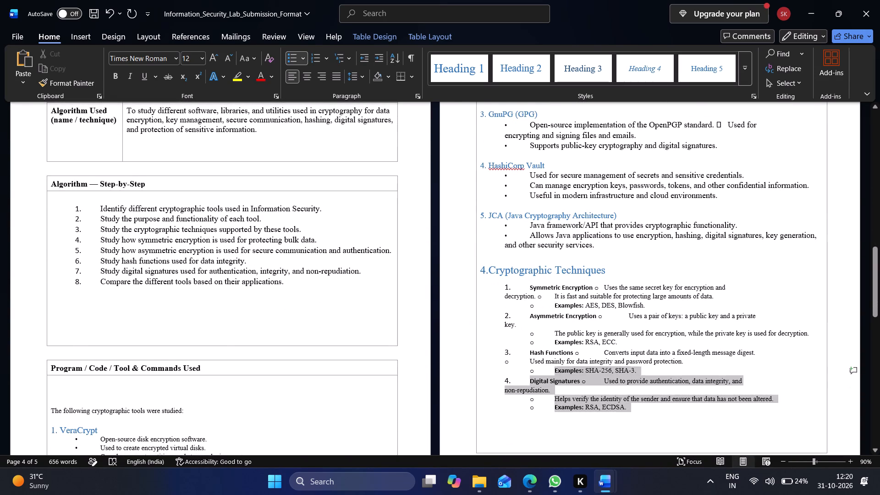
left_click_drag(503, 361, 484, 271)
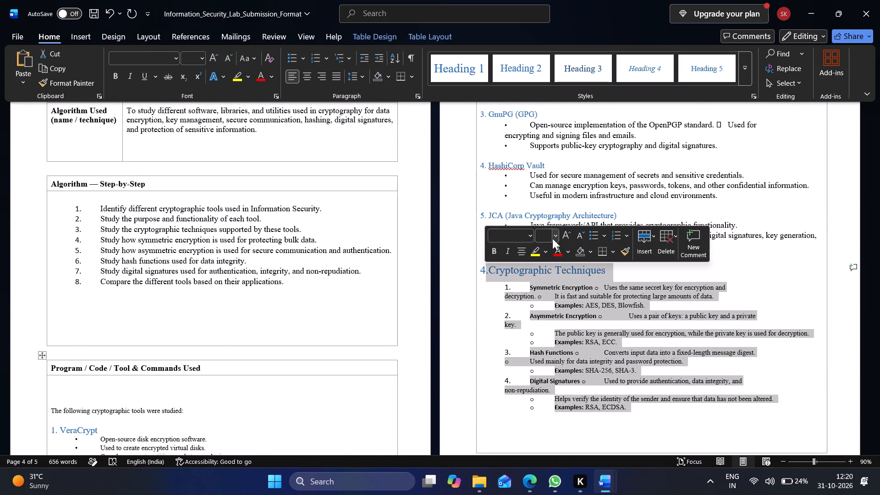
left_click(555, 233)
left_click(544, 302)
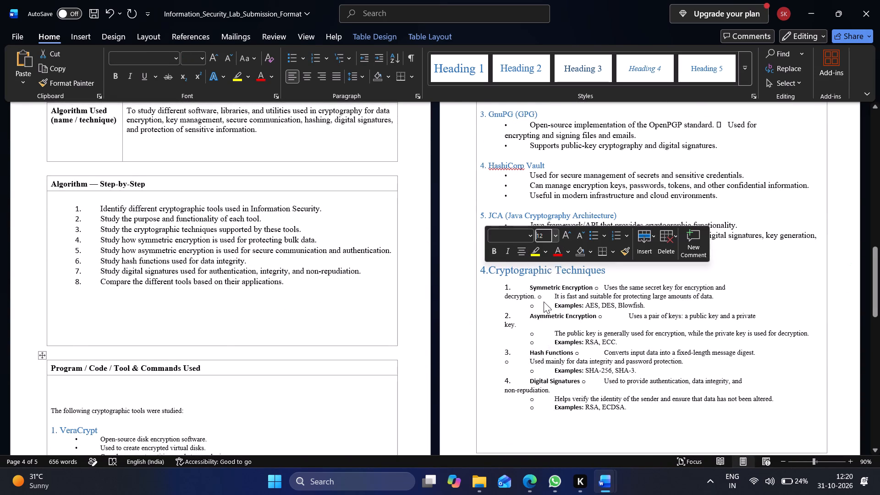
Remove the bullets from the public key line and the AES, DES, Blowfish examples line, and the number from Symmetric Encryption.
left_click(508, 354)
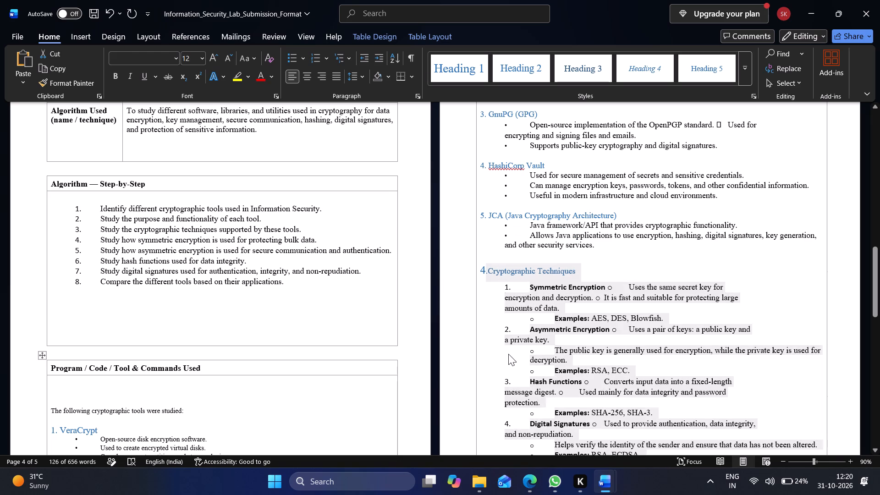
key("BackSpace")
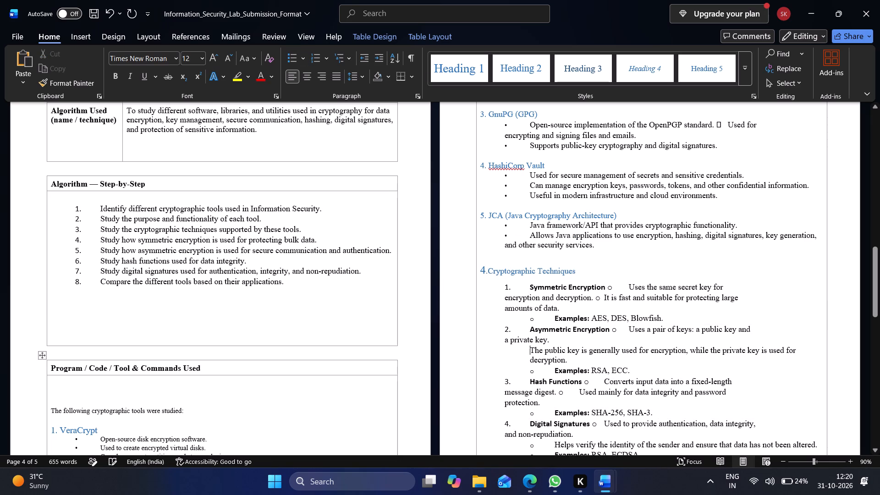
left_click(551, 321)
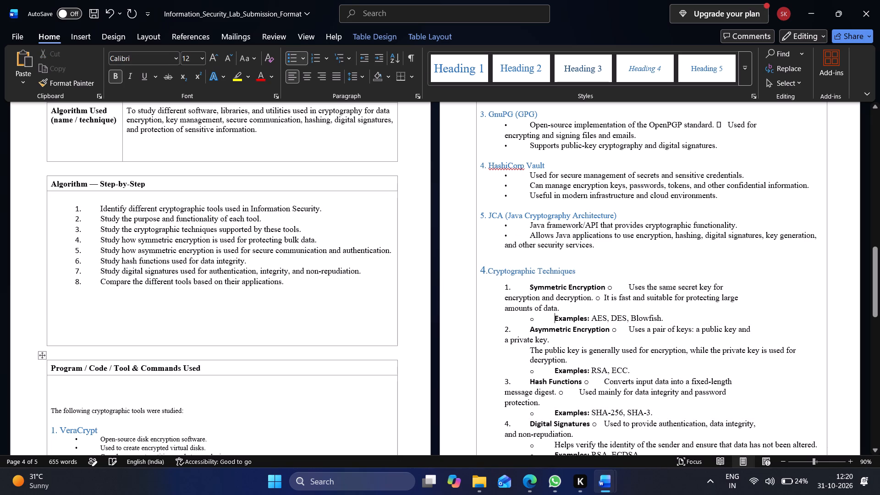
key("BackSpace")
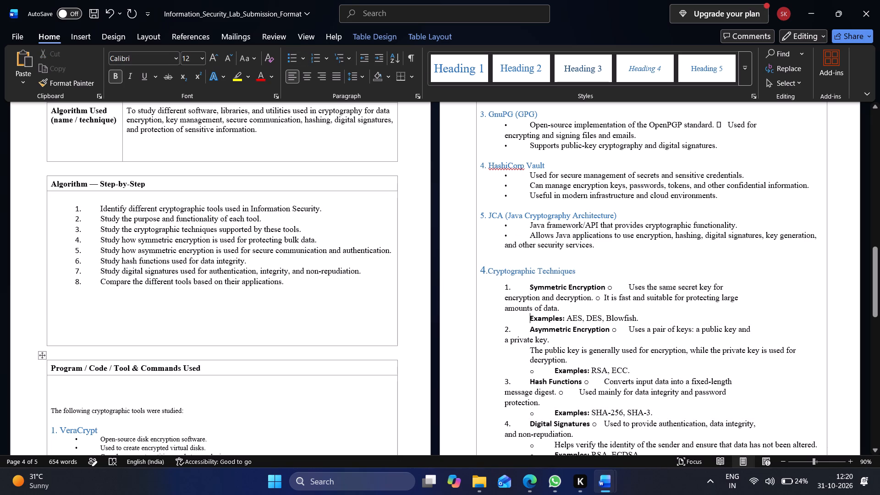
left_click(529, 288)
key("BackSpace")
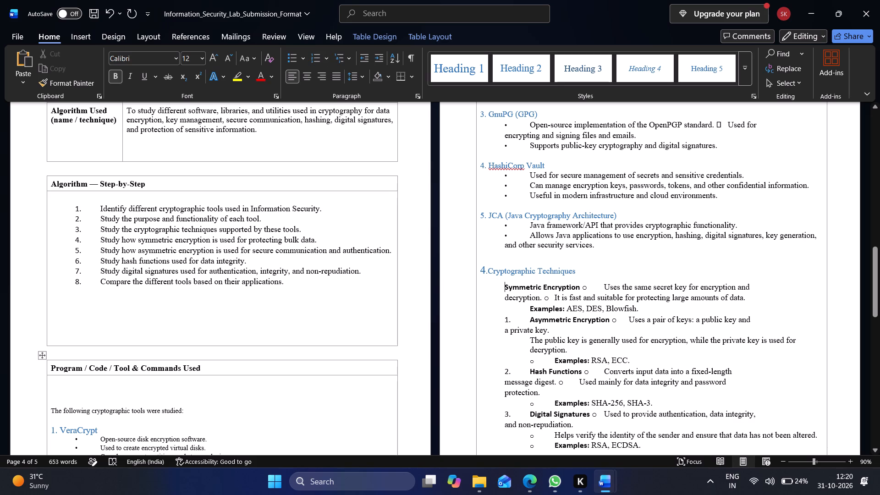
Close the wide gaps before "Uses the same secret key" and "Uses a pair of keys" in the Symmetric and Asymmetric Encryption items.
left_click(599, 287)
key("BackSpace")
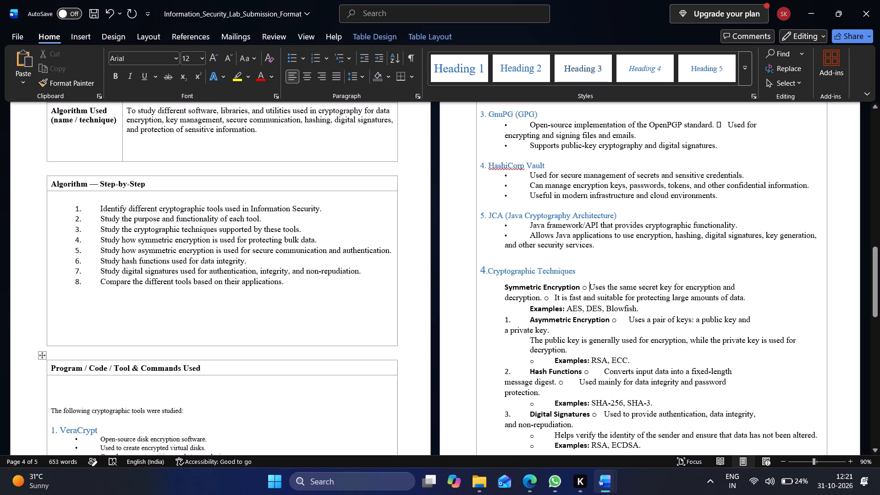
left_click(627, 320)
key("BackSpace")
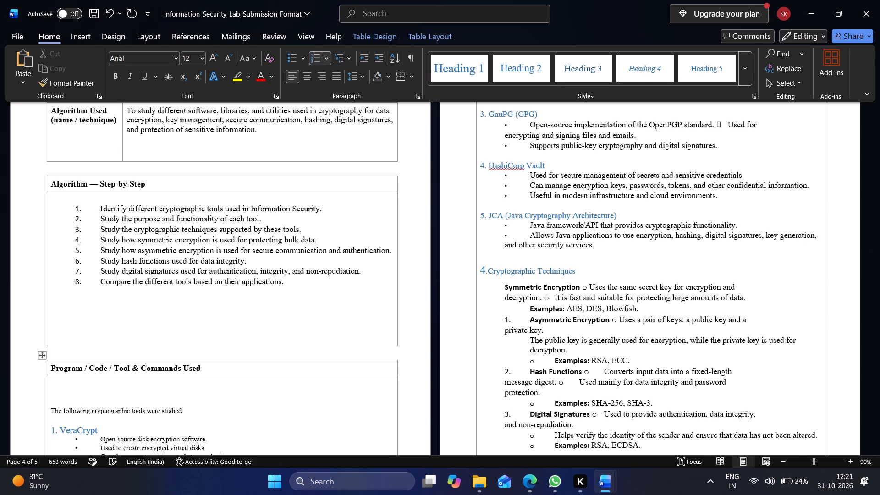
key("BackSpace")
scroll(633, 325, "down", 1)
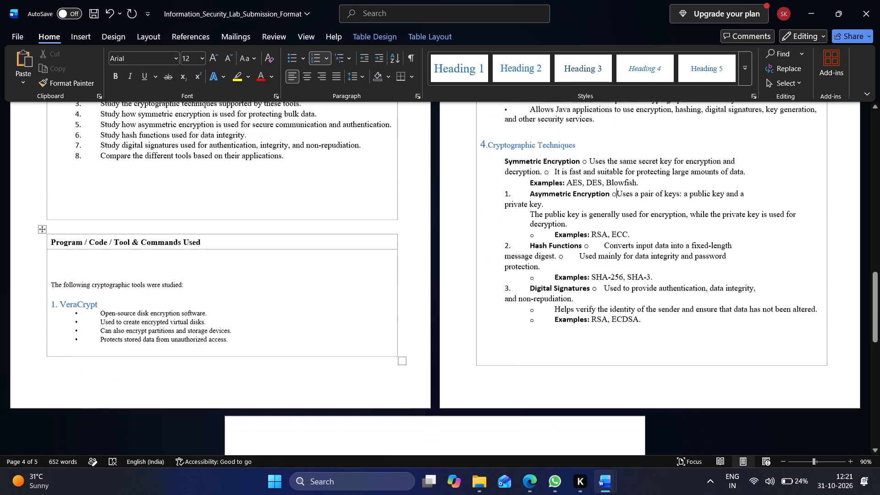
Merge the public key line into the Asymmetric Encryption paragraph and remove that item's number and the bullet on its Examples line.
left_click(526, 214)
key("BackSpace")
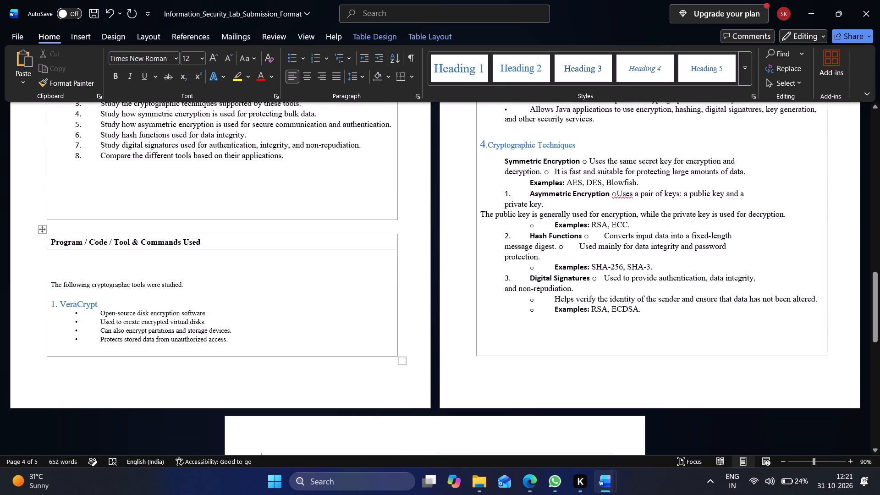
key("BackSpace")
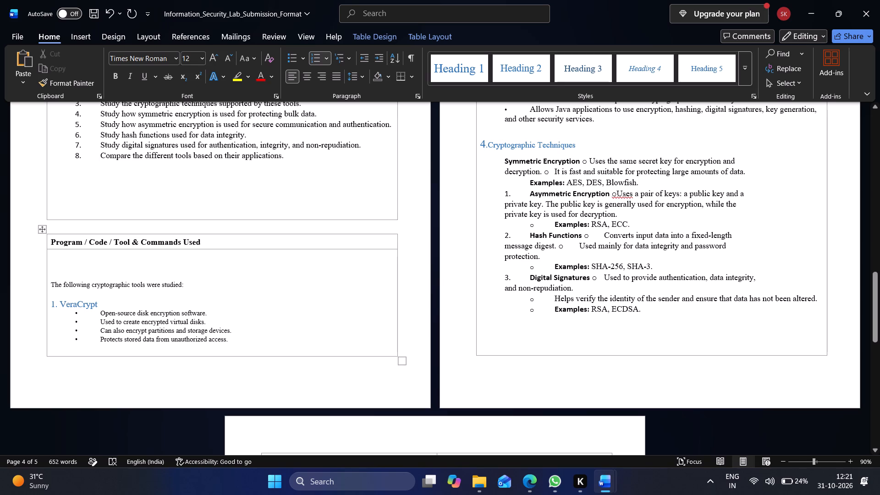
left_click(551, 225)
key("BackSpace")
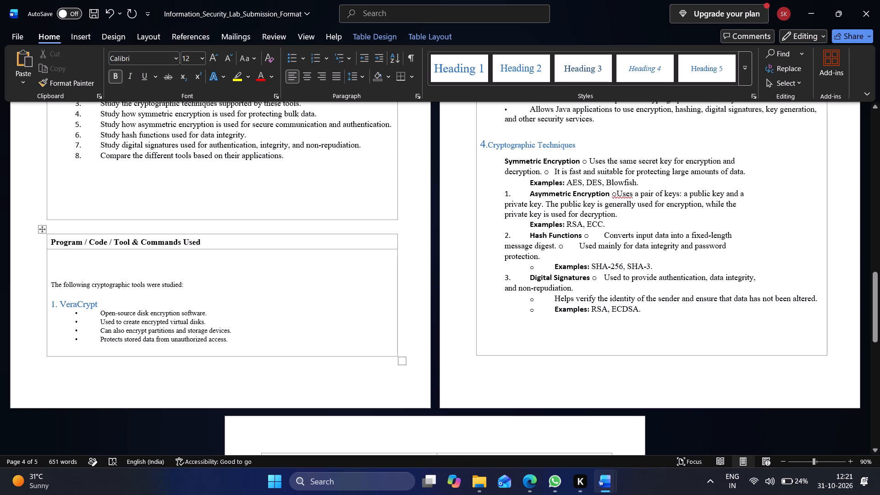
left_click(528, 193)
key("BackSpace")
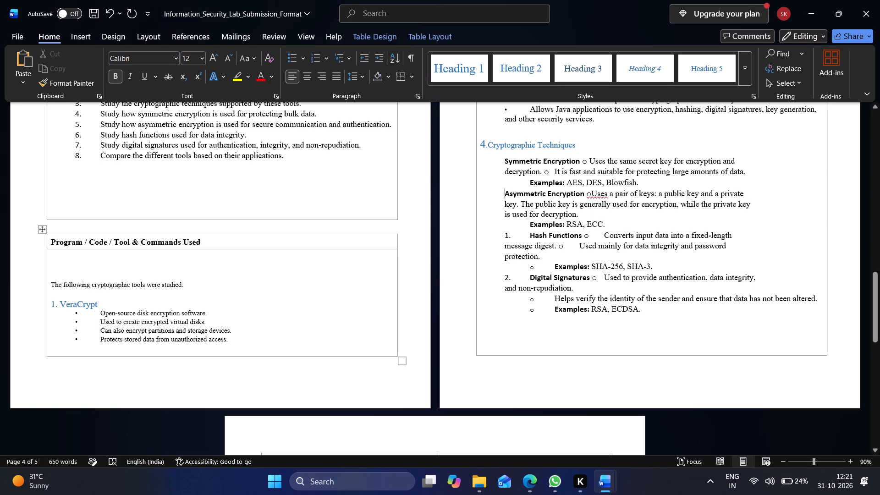
Remove the Hash Functions item's number and its Examples bullet, and close the wide gap before "Converts input data".
left_click(528, 235)
key("BackSpace")
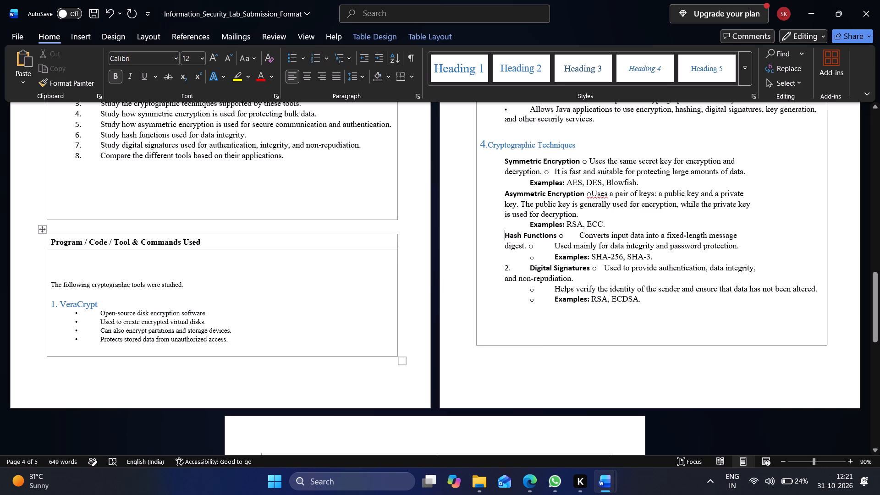
left_click(577, 235)
key("BackSpace")
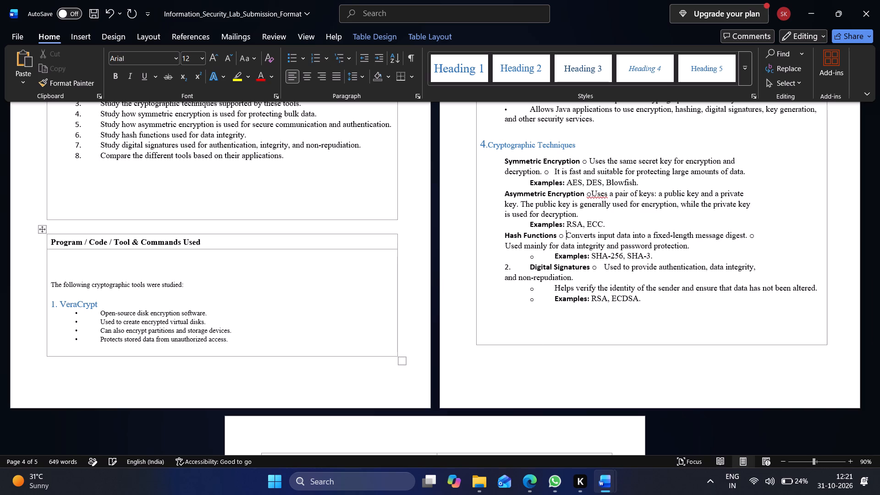
left_click(553, 255)
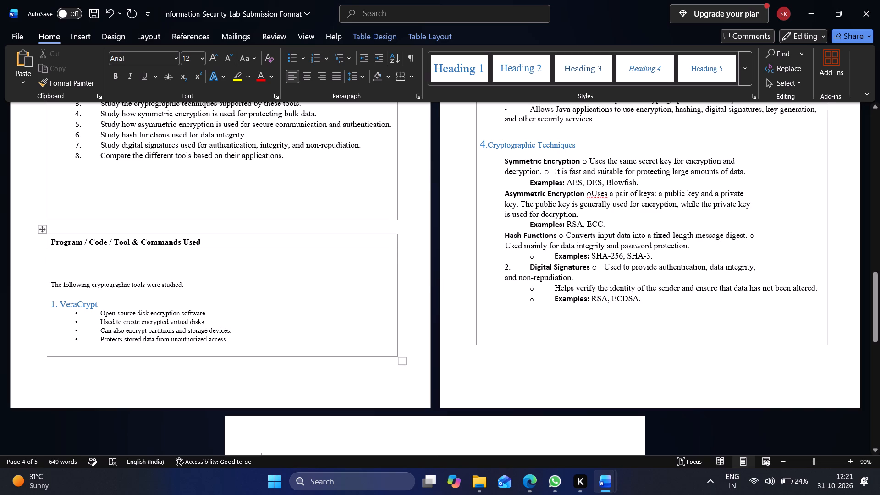
key("BackSpace")
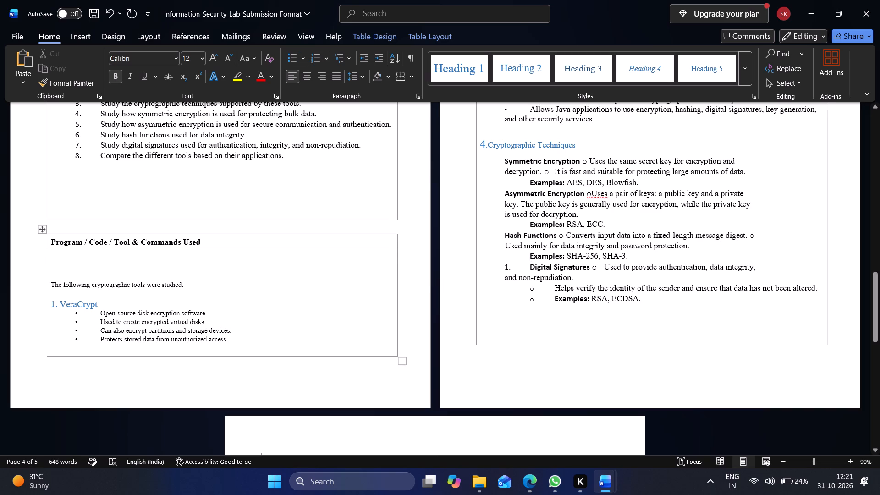
Remove the number and bullets from the Digital Signatures item and its two sub-lines, indenting the "Helps verify the identity" line to match the text above.
left_click(525, 269)
key("BackSpace")
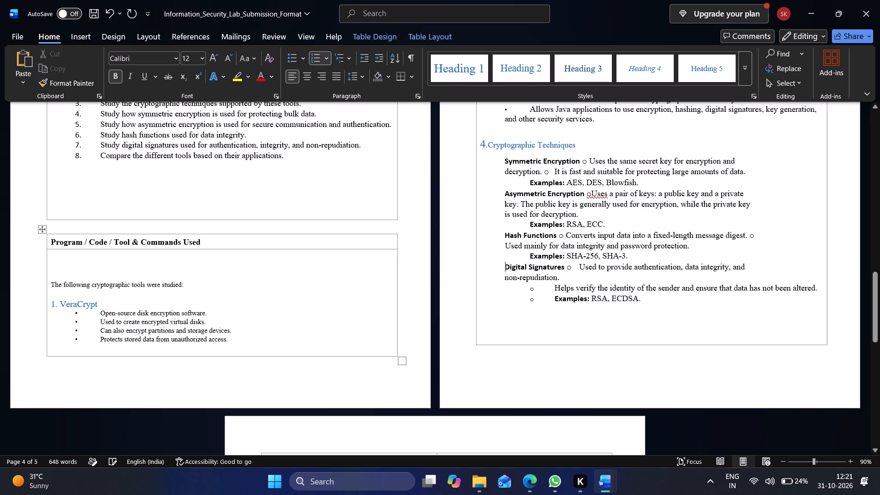
left_click(548, 287)
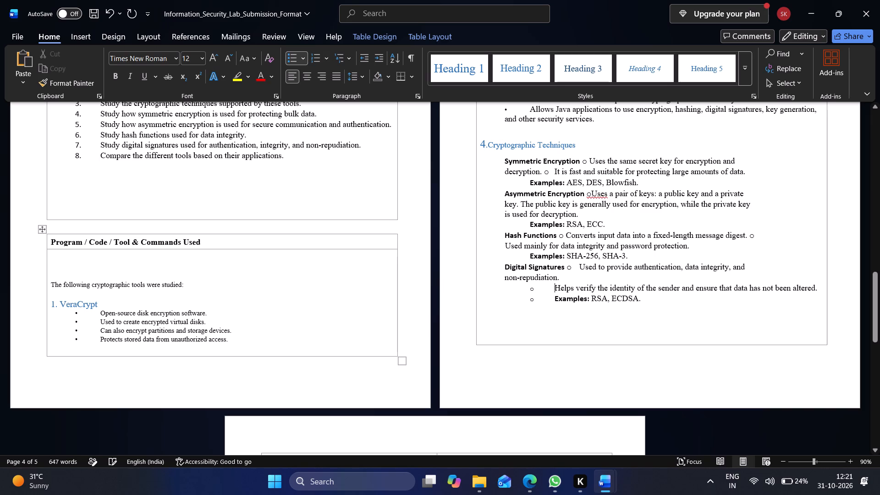
key("BackSpace")
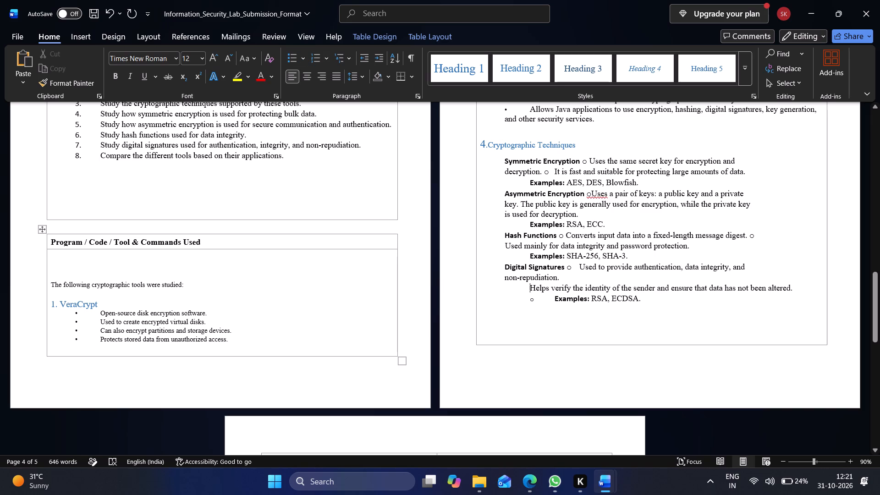
key("BackSpace")
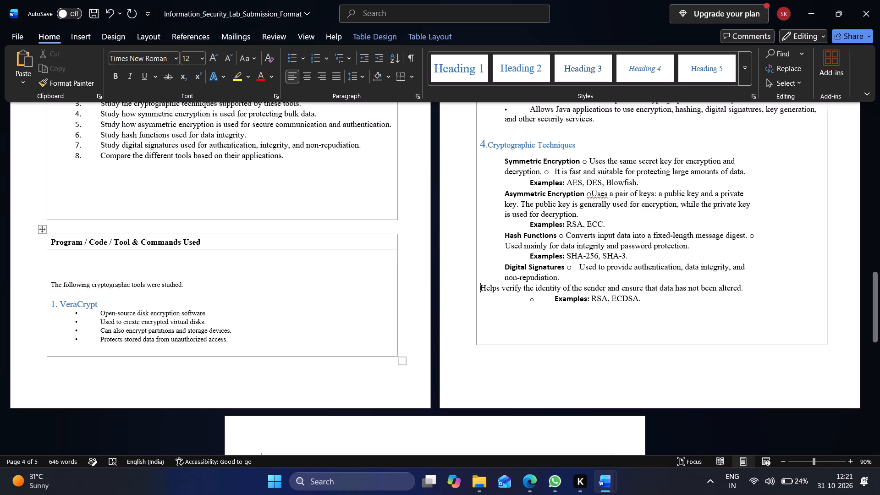
key("space")
key("space")
key("space")
key("space")
key("space")
key("space")
key("space")
key("space")
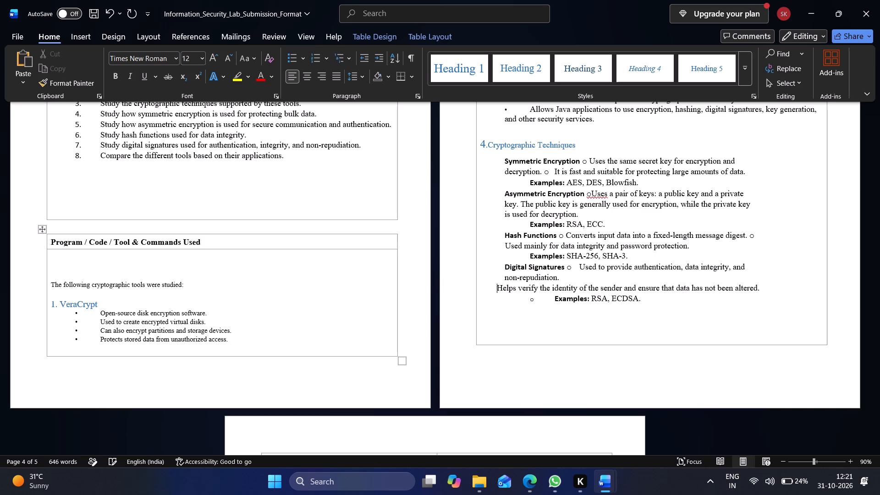
key("space")
key("space")
key("space")
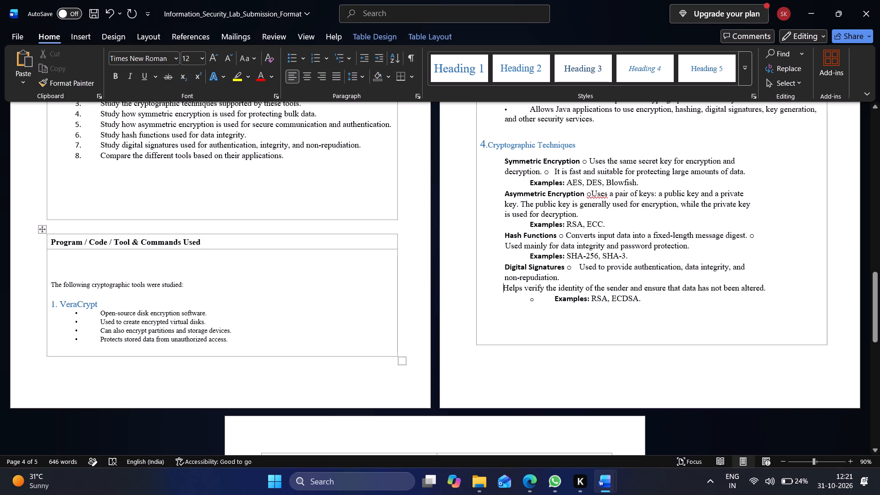
left_click(553, 296)
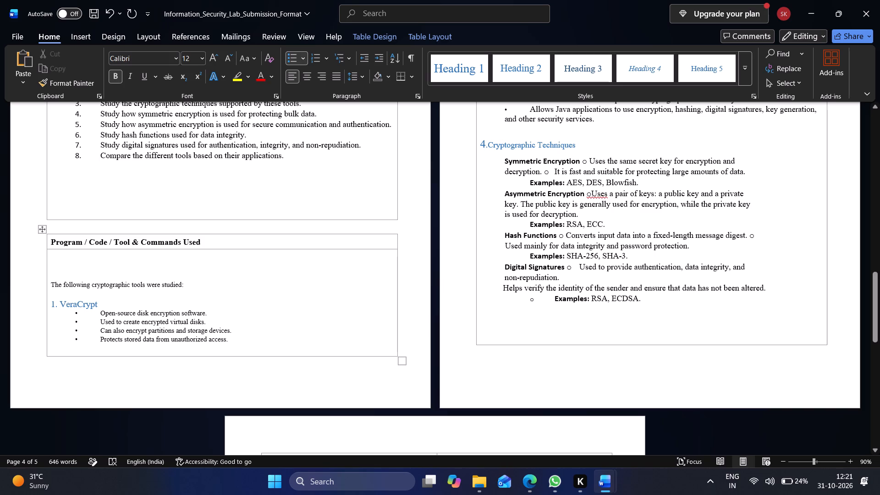
key("BackSpace")
Set the font size of the "following cryptographic tools were studied" line and the VeraCrypt section to 12.
scroll(603, 305, "down", 1)
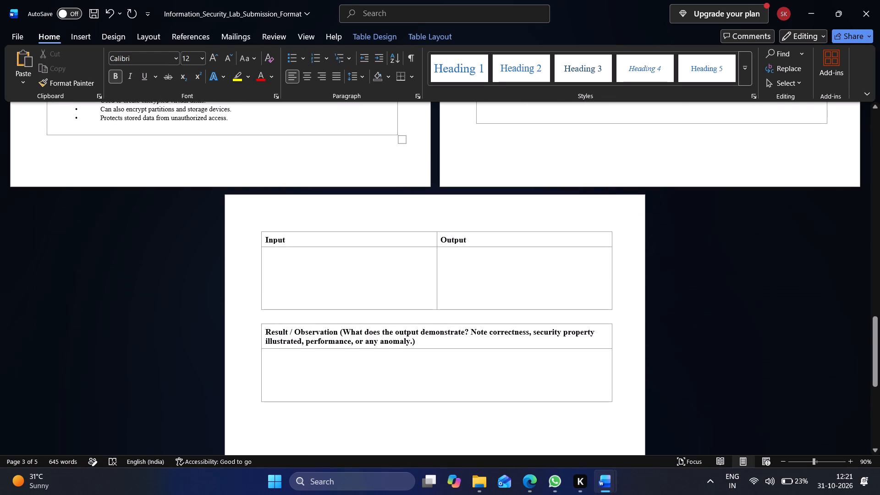
scroll(591, 203, "up", 1)
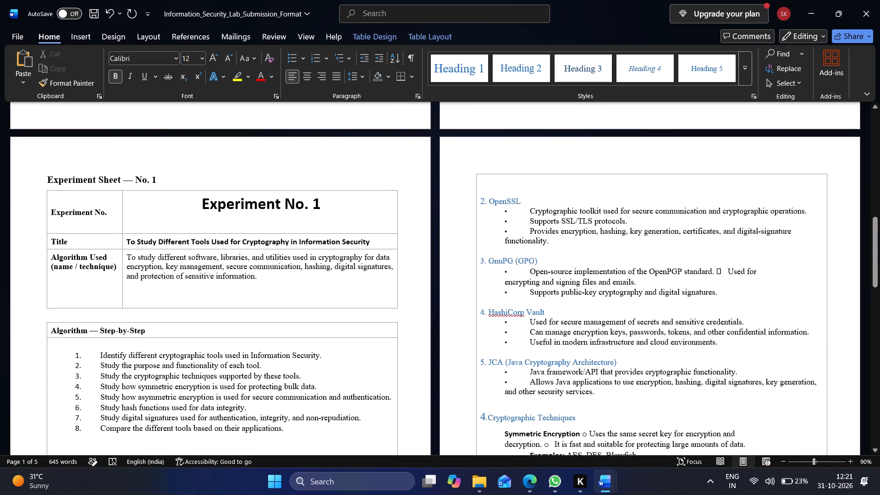
scroll(574, 244, "down", 1)
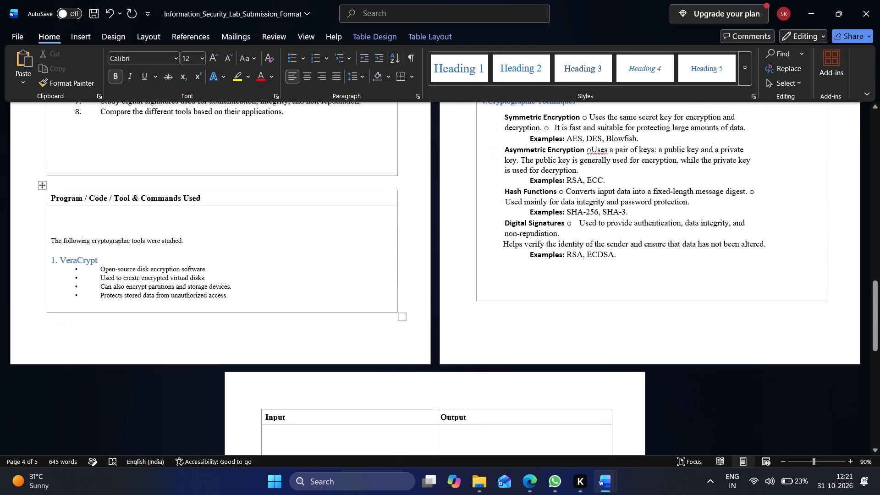
left_click_drag(233, 294, 40, 231)
left_click(114, 232)
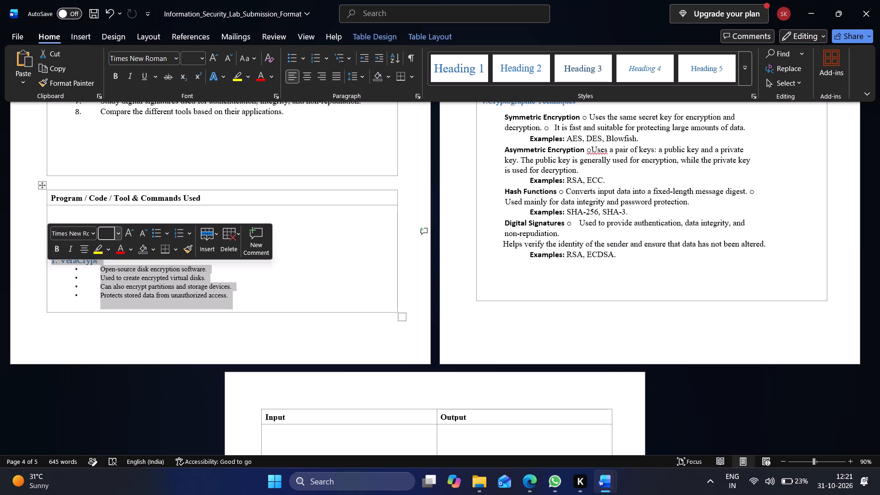
left_click(115, 232)
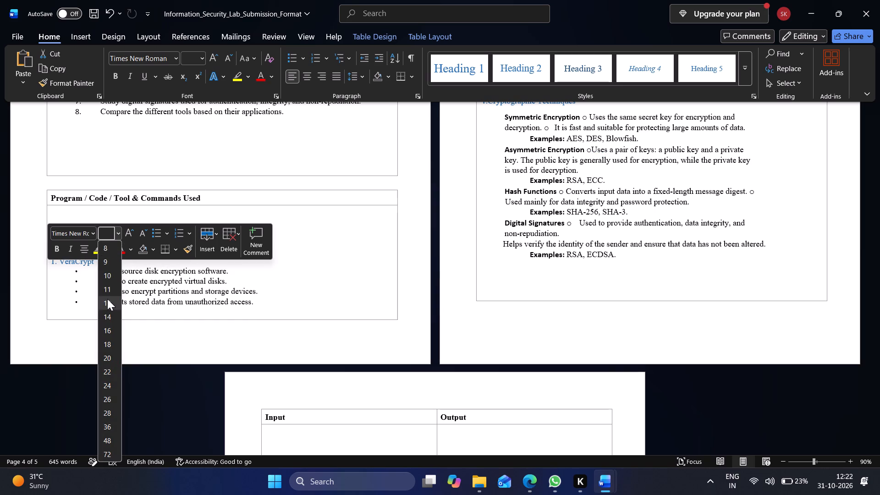
left_click(107, 299)
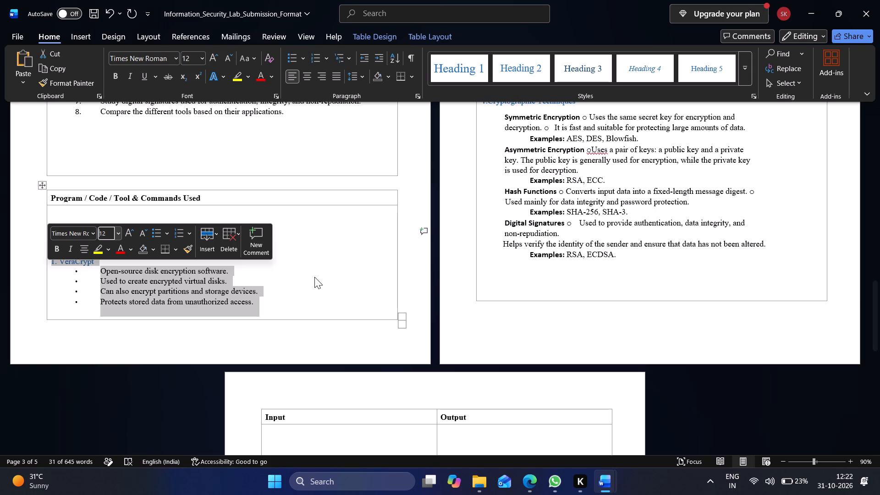
left_click(314, 277)
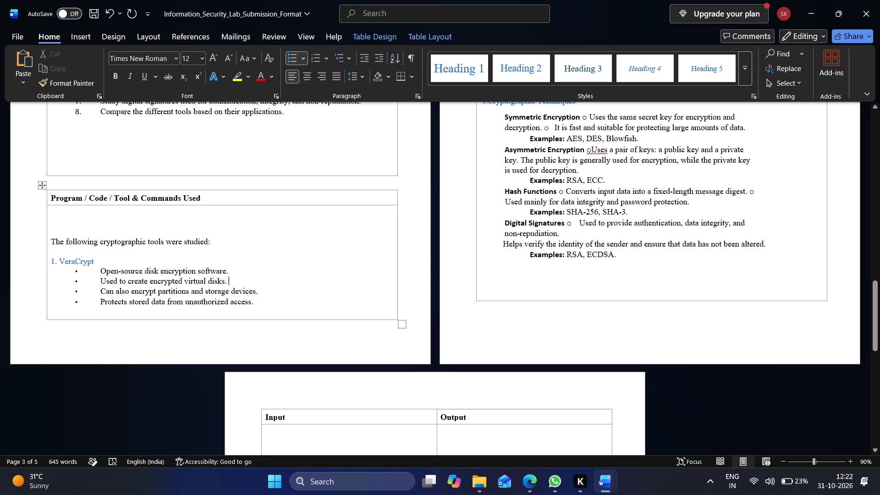
Switch to the DOC-20261007-WA0026 document and select its Input / Output content starting from "Plaintext/Data".
scroll(542, 284, "up", 1)
scroll(542, 284, "right", 1)
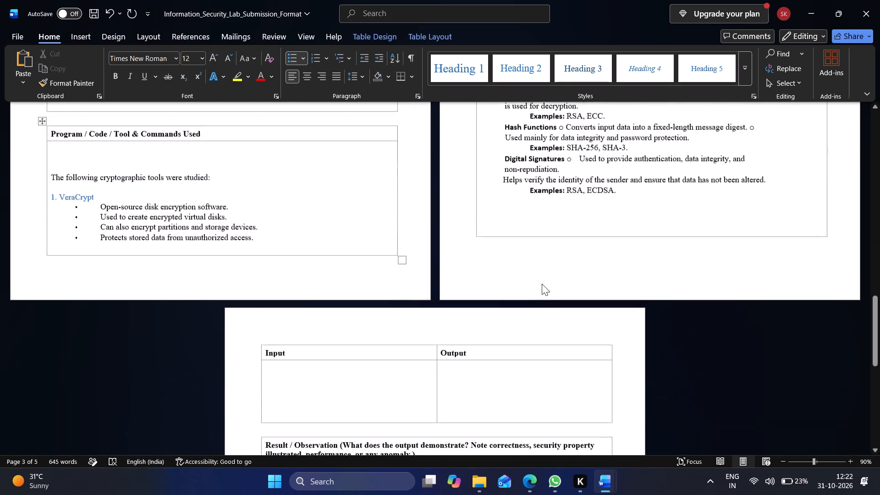
scroll(542, 284, "right", 1)
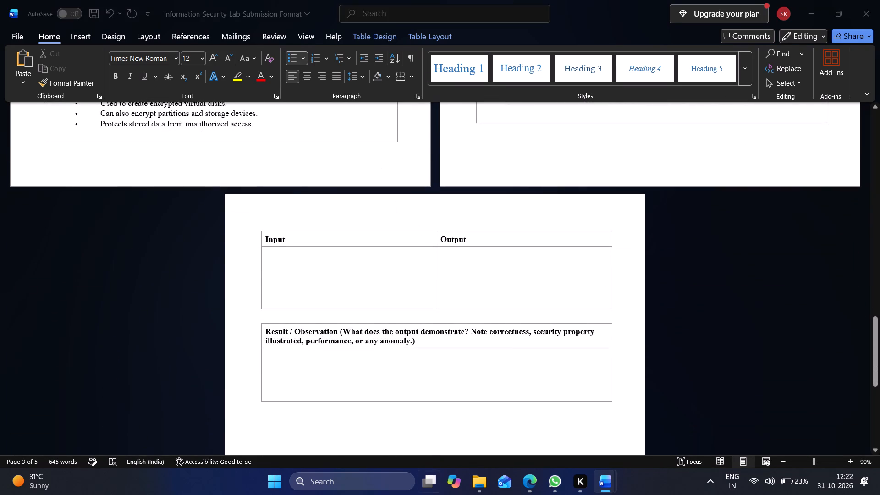
left_click(544, 121)
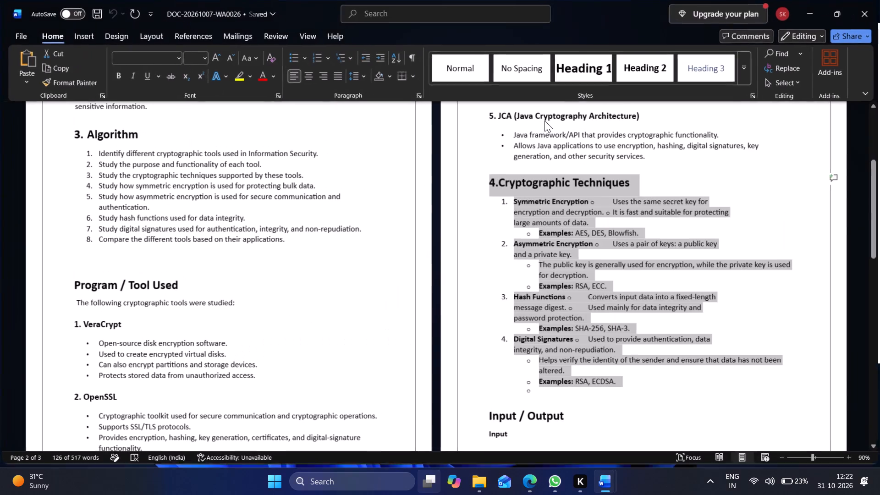
left_click(491, 299)
scroll(491, 299, "down", 1)
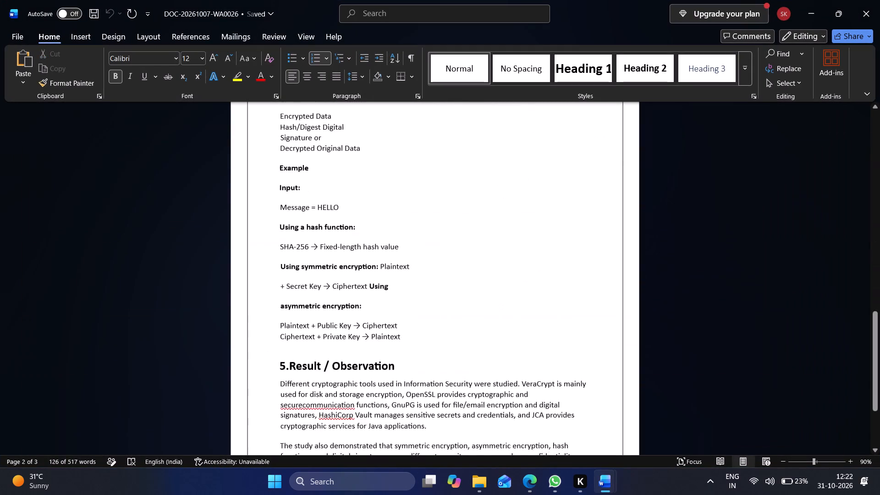
scroll(491, 299, "down", 1)
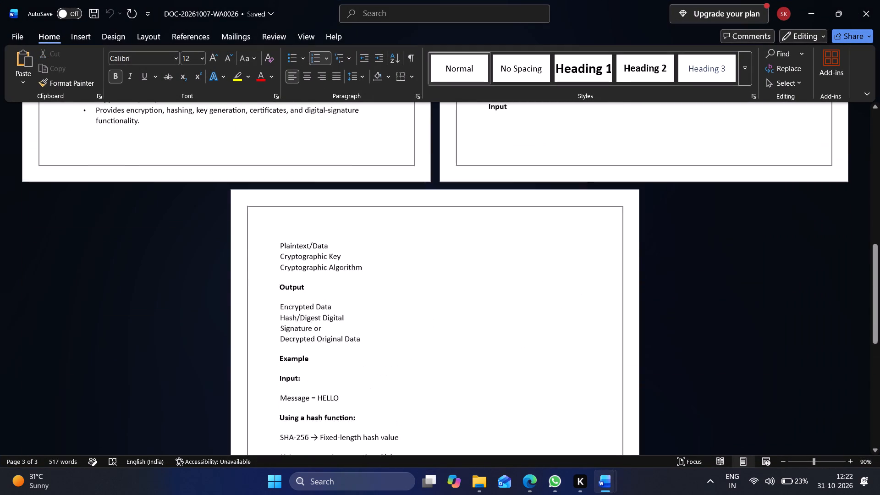
scroll(491, 299, "down", 1)
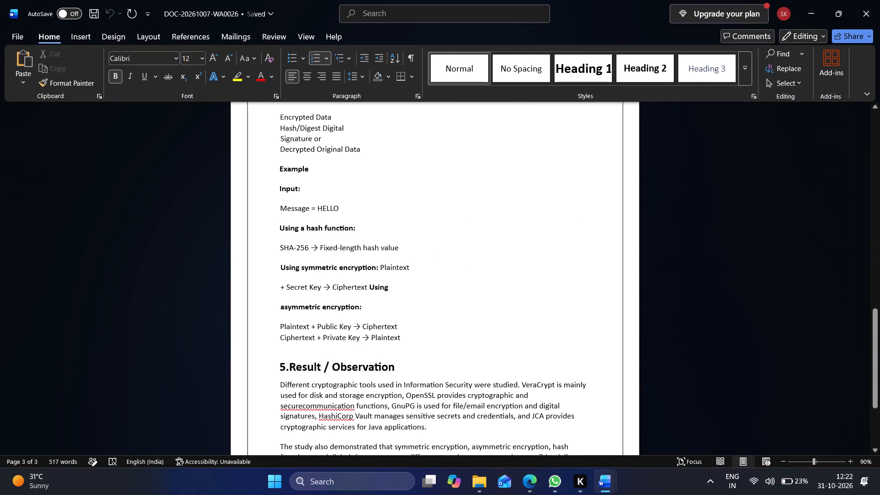
left_click_drag(417, 339, 266, 151)
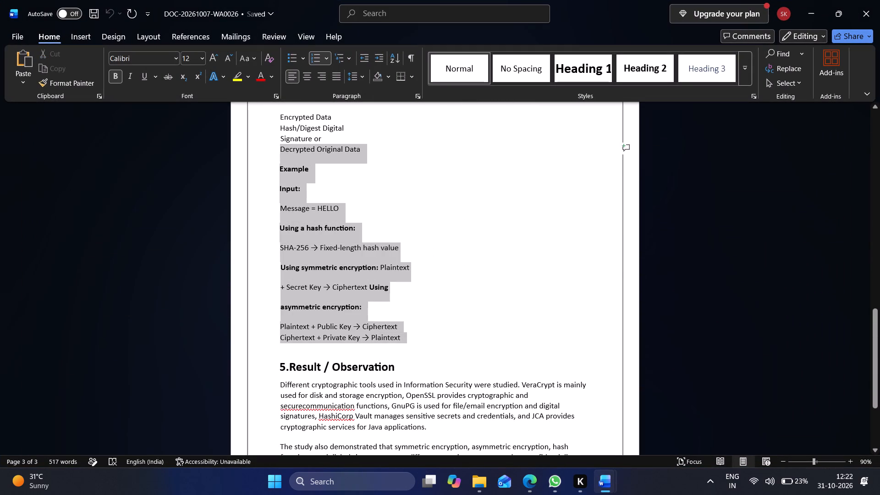
left_click_drag(266, 151, 249, 124)
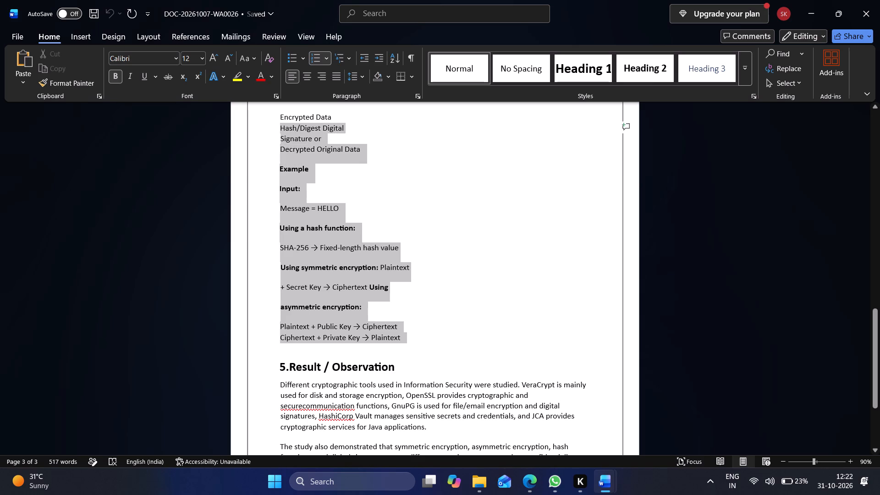
left_click_drag(249, 124, 249, 108)
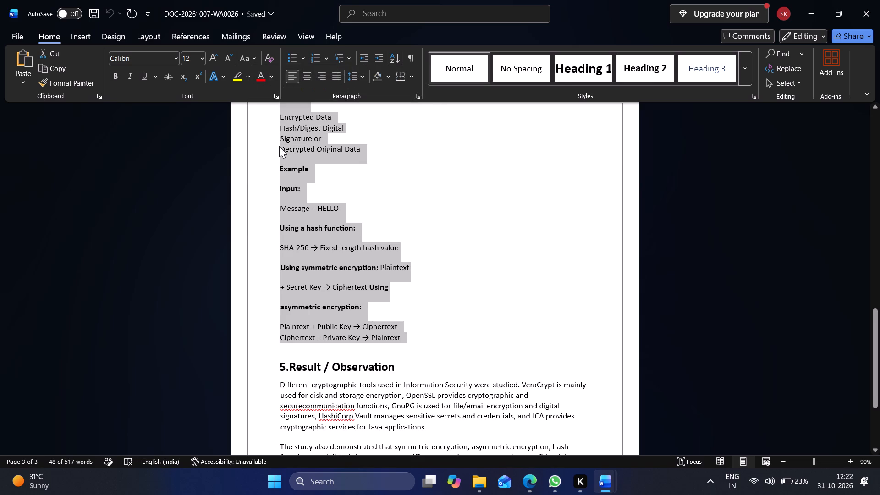
scroll(279, 146, "up", 1)
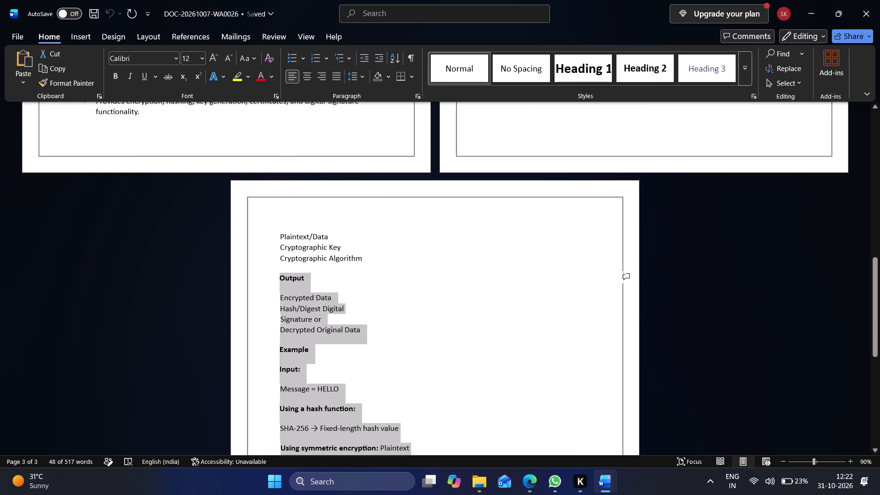
left_click_drag(279, 237, 323, 256)
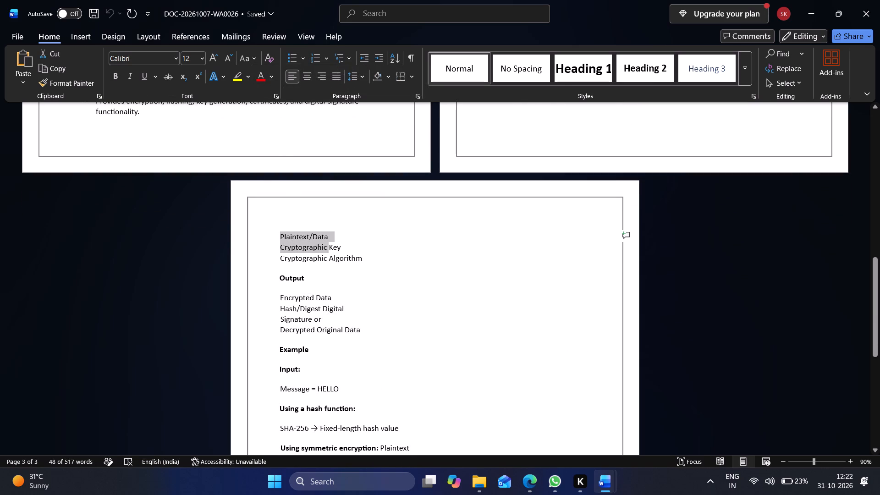
left_click_drag(323, 256, 390, 420)
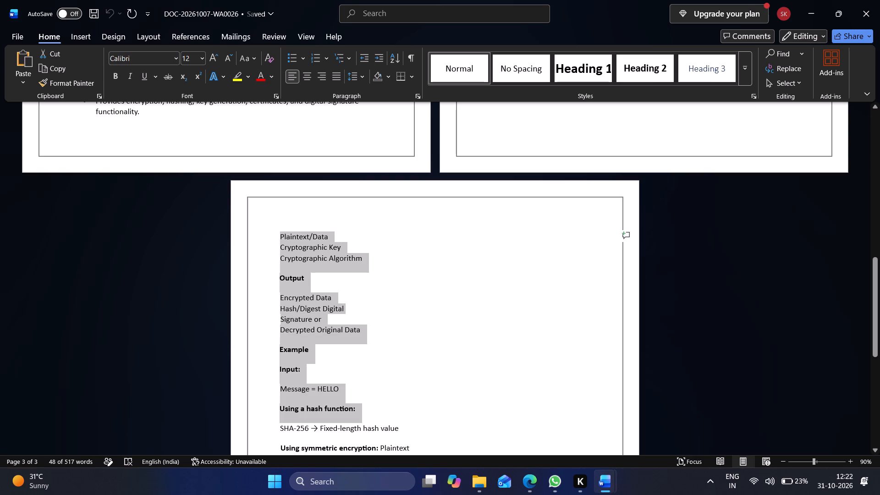
left_click_drag(390, 420, 396, 430)
scroll(396, 430, "down", 1)
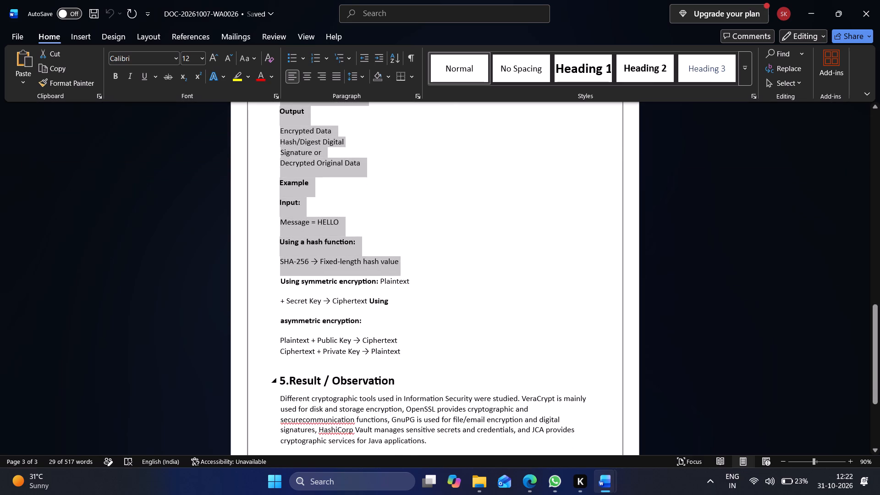
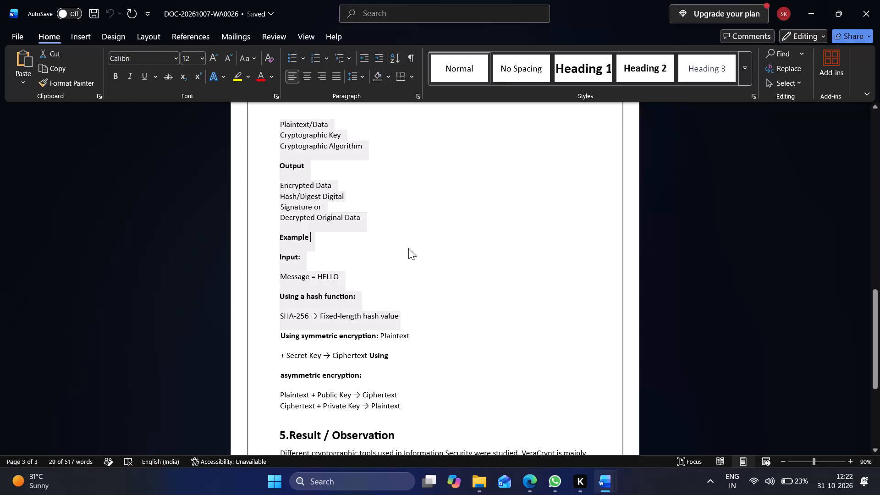
Copy the Output heading with its lines from "Encrypted Data" to "Decrypted Original Data" into the submission format's empty Output cell.
scroll(422, 253, "up", 1)
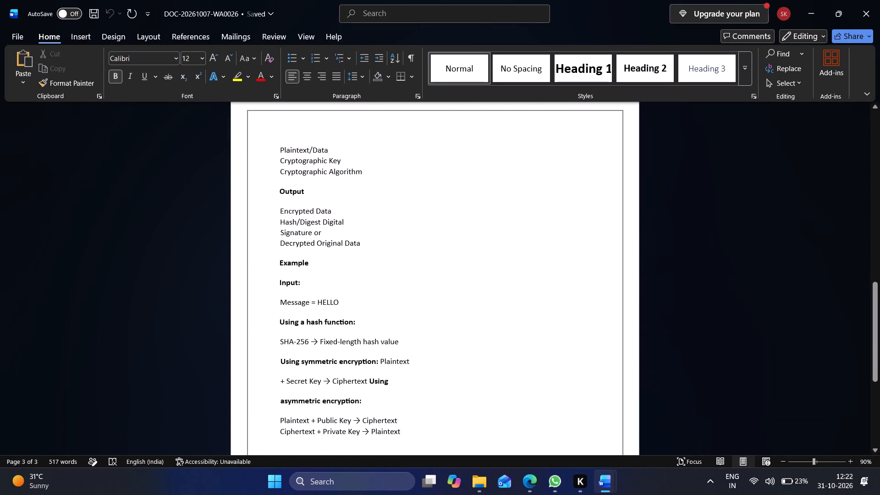
scroll(367, 295, "right", 1)
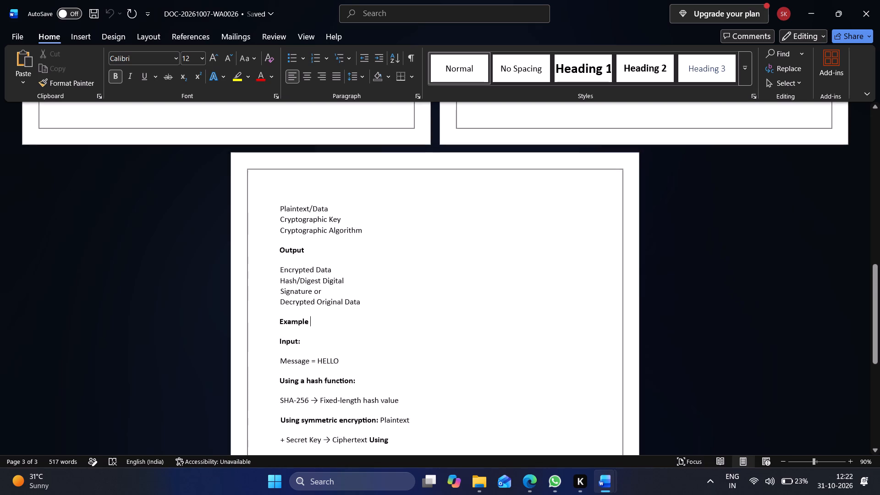
scroll(367, 295, "right", 1)
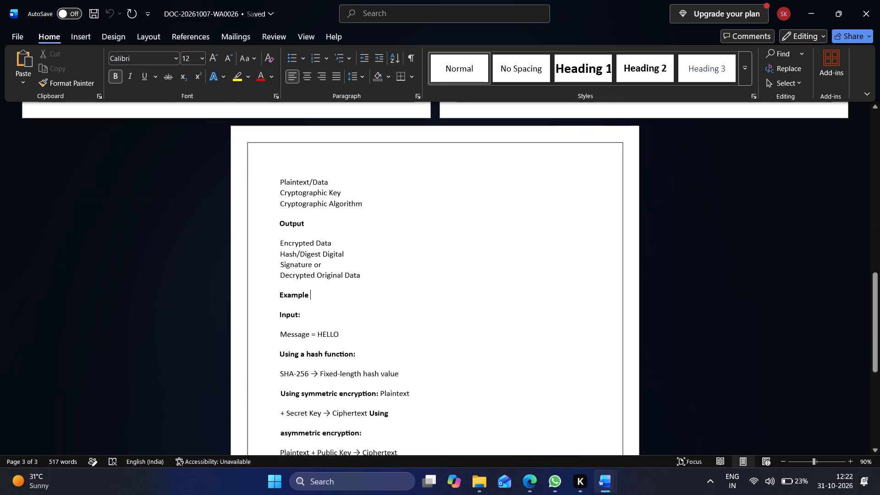
scroll(367, 295, "right", 2)
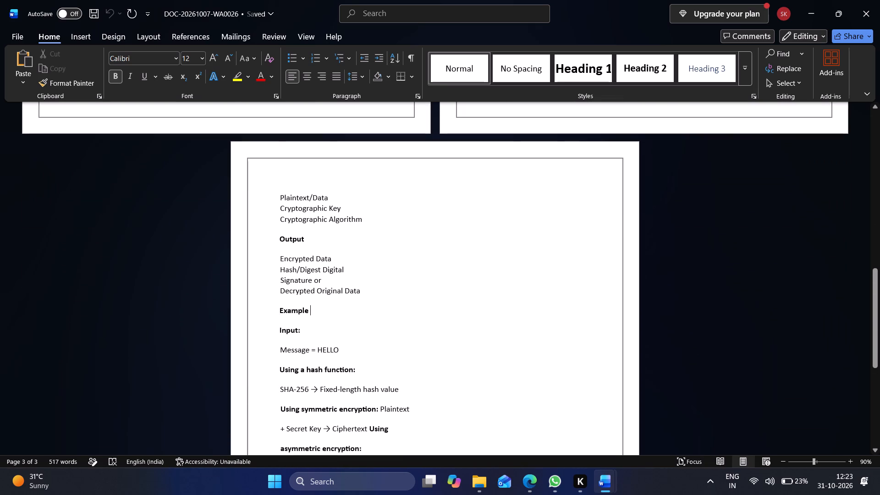
left_click_drag(367, 295, 269, 265)
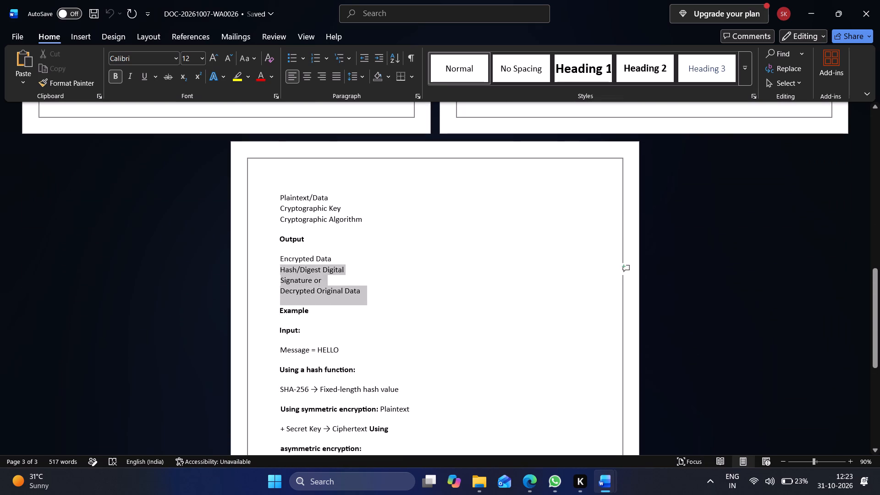
left_click_drag(269, 265, 268, 238)
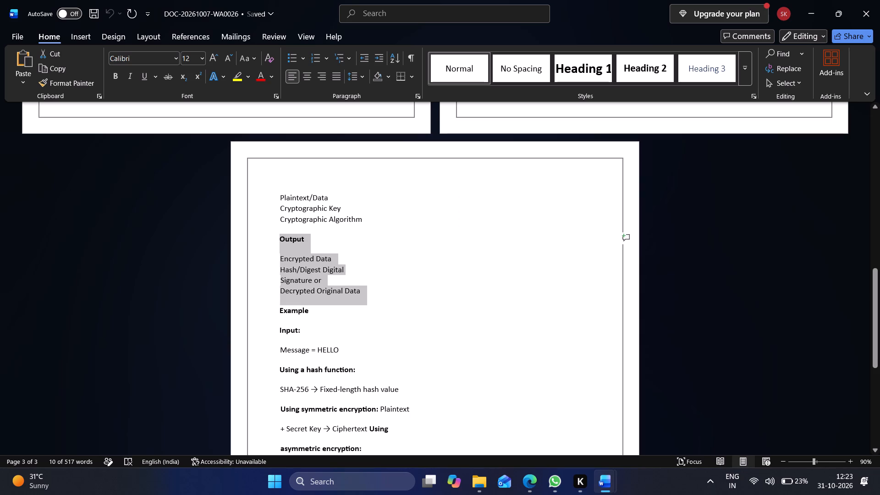
key("ctrl+c")
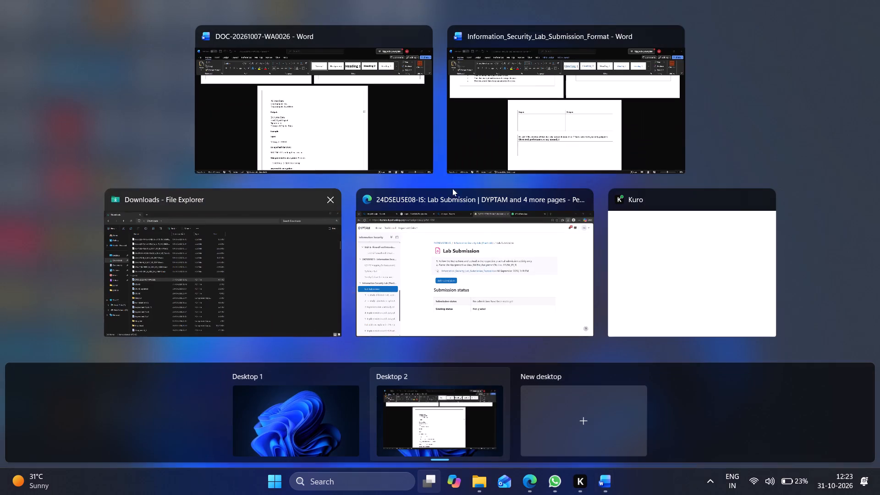
left_click(519, 143)
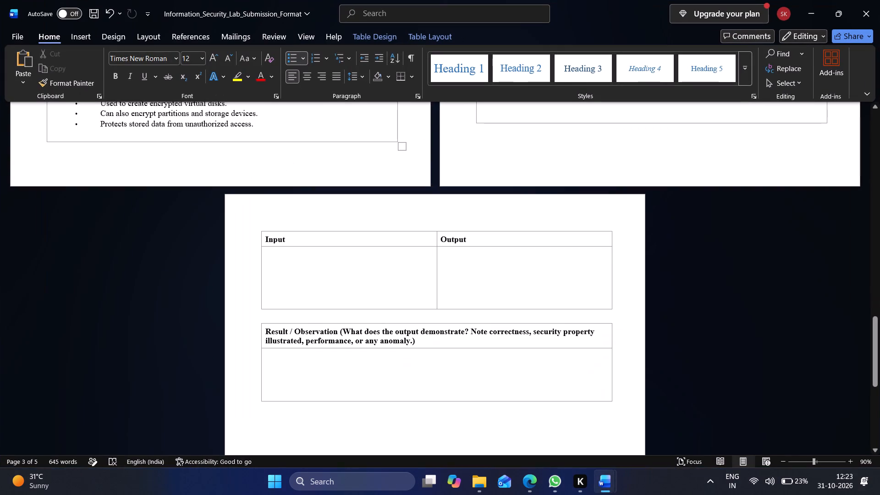
left_click(468, 262)
key("ctrl+v")
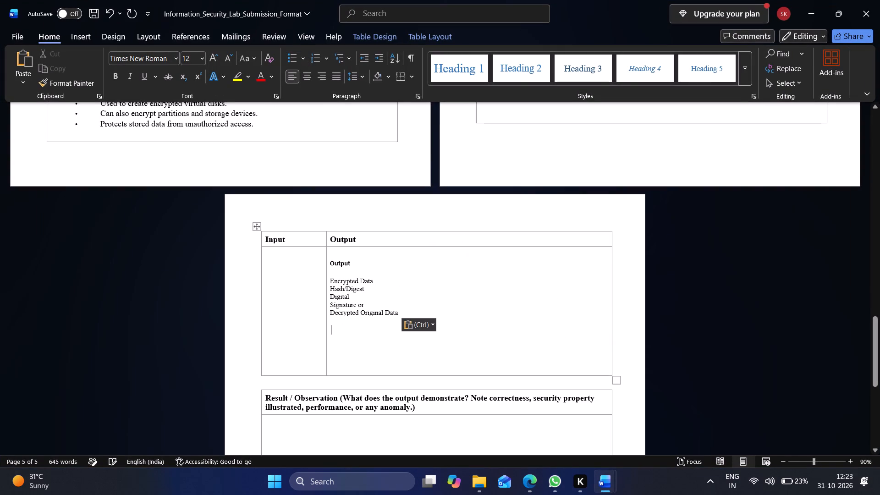
Copy the Plaintext/Data, Cryptographic Key and Cryptographic Algorithm lines from DOC-20261007-WA0026 into the submission format's Input cell.
left_click(291, 273)
left_click(502, 138)
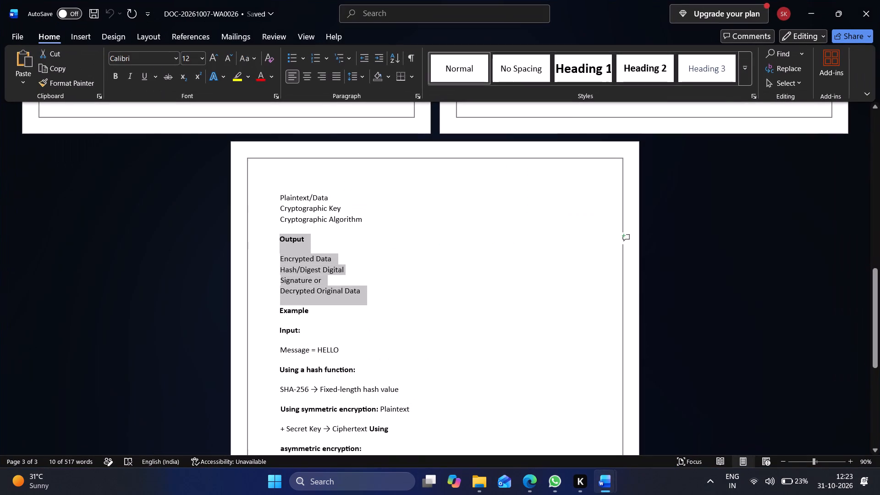
left_click_drag(372, 224, 285, 220)
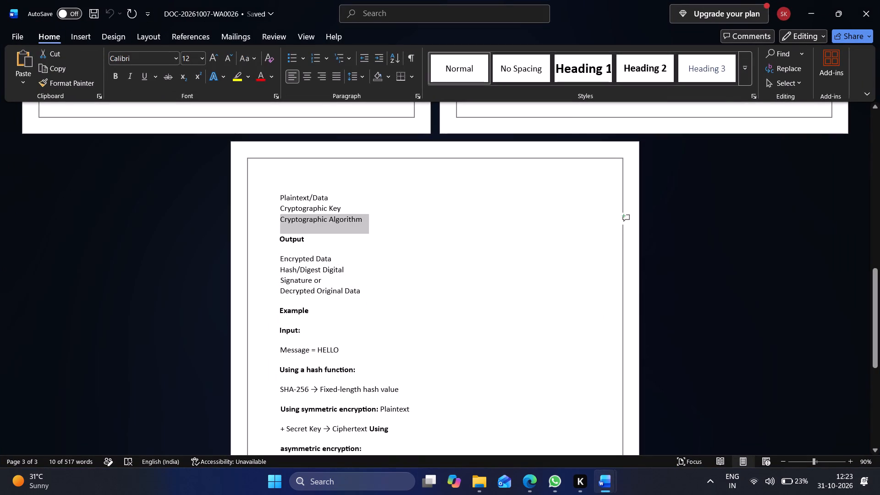
left_click_drag(285, 220, 263, 200)
key("ctrl+c")
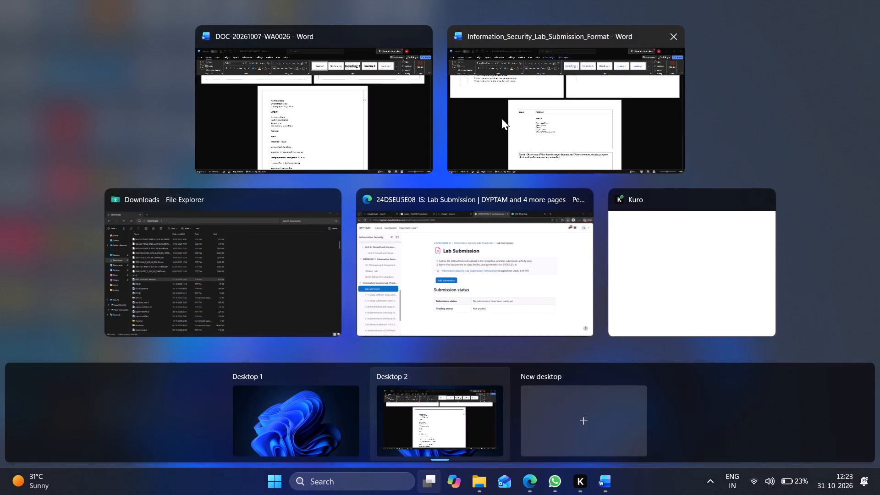
left_click(501, 118)
left_click(291, 303)
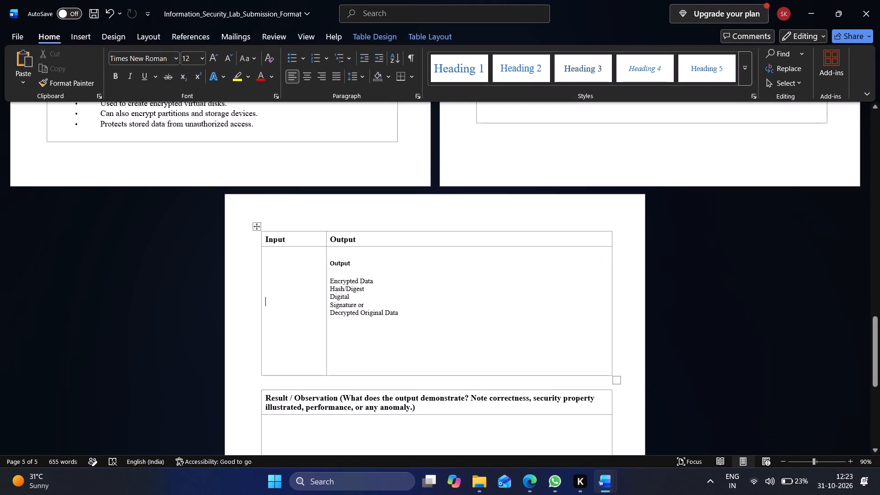
key("ctrl+v")
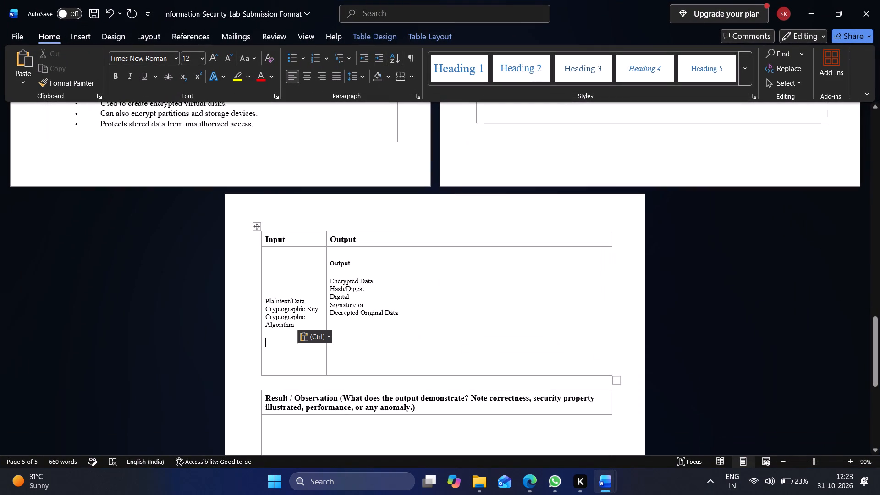
Delete the duplicate bold "Output" heading pasted above "Encrypted Data" in the Output cell.
left_click(361, 262)
key("BackSpace")
key("BackSpace")
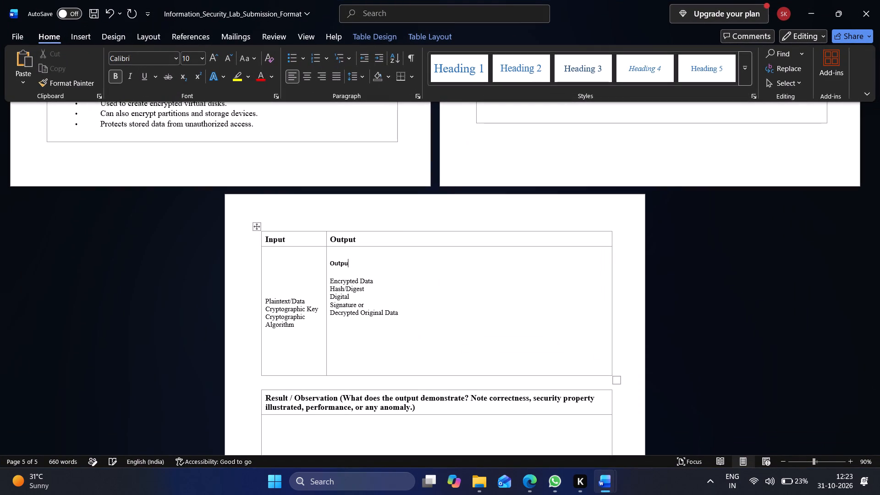
key("BackSpace")
key("BackSpace")
key("BackSpace")
key("BackSpace")
key("BackSpace")
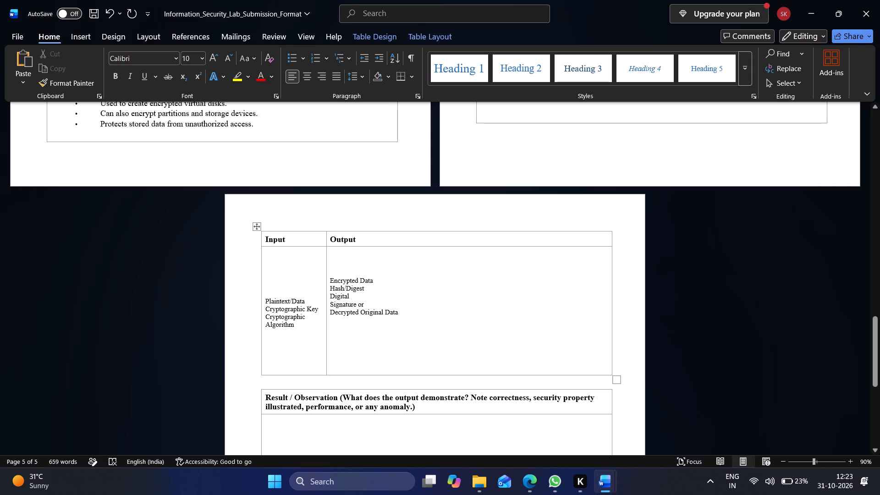
Delete the extra blank lines above "Plaintext/Data" in the Input cell, leaving one.
left_click(289, 294)
key("BackSpace")
key("BackSpace")
key("BackSpace")
key("BackSpace")
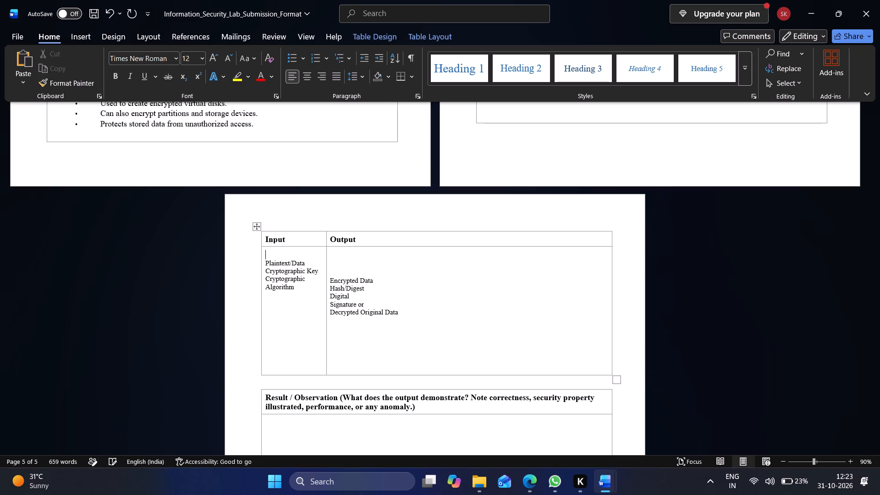
Remove all blank lines above "Encrypted Data" so the Output cell's text starts at the top of the cell.
left_click(350, 269)
key("BackSpace")
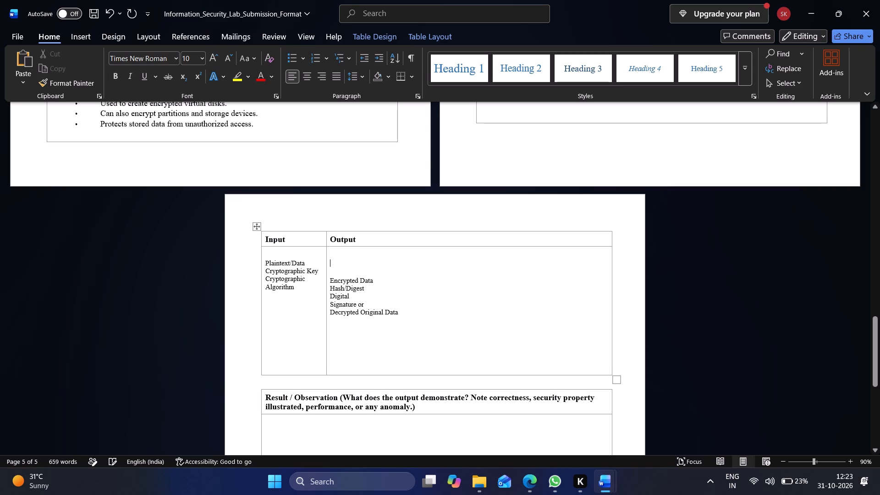
key("BackSpace")
key("BackSpace")
key("BackSpace")
key("BackSpace")
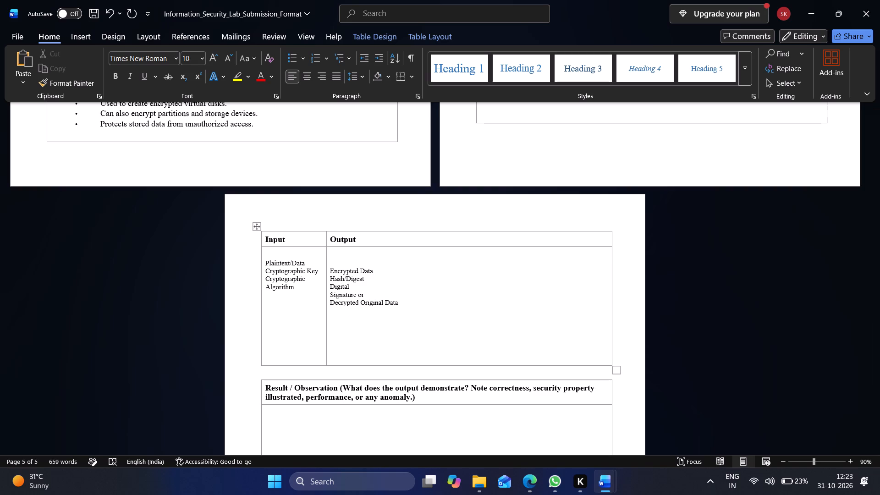
left_click(333, 259)
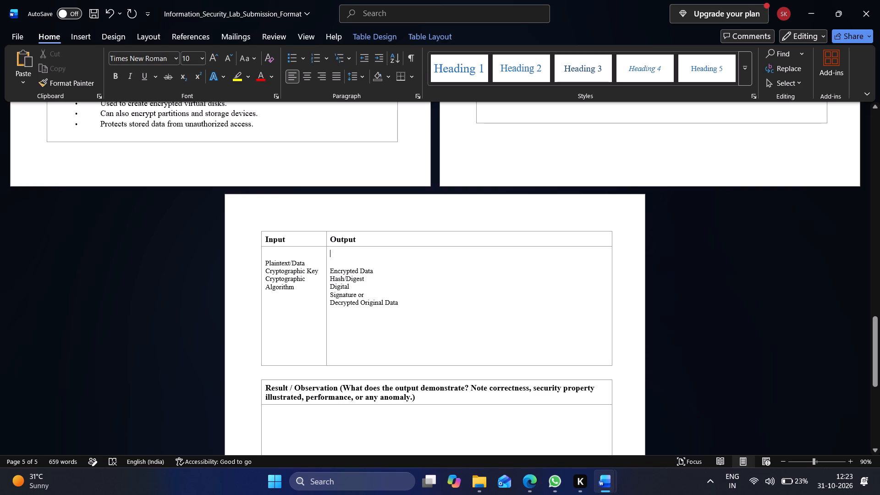
key("Down")
key("Up")
key("BackSpace")
key("Down")
key("BackSpace")
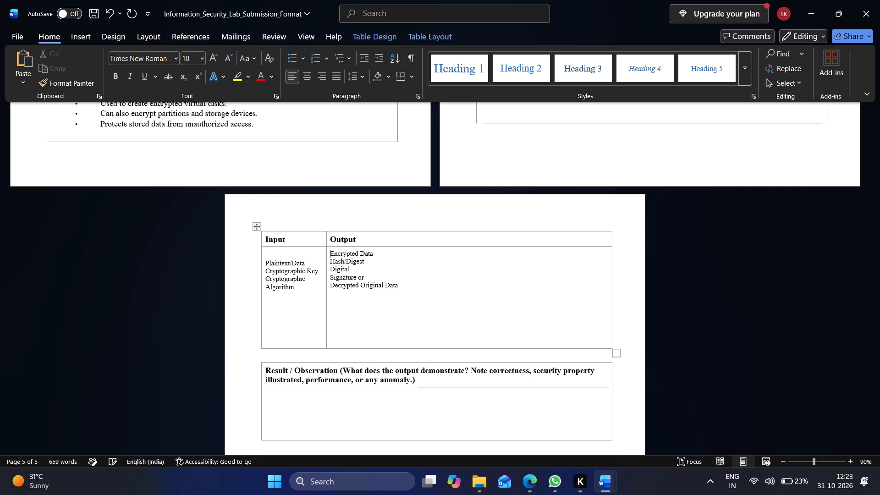
Remove the remaining blank line above "Plaintext/Data" so the Input cell's text starts at the top of the cell.
key("Left")
key("Up")
key("Up")
key("Up")
key("Up")
key("BackSpace")
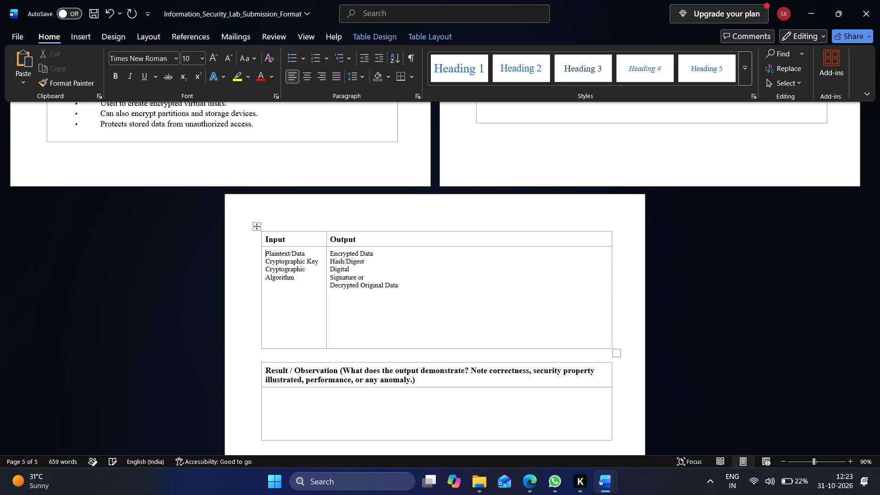
Set the font size of the Input cell's text, from "Plaintext/Data" to "Cryptographic Algorithm", to 12.
left_click_drag(309, 281, 276, 274)
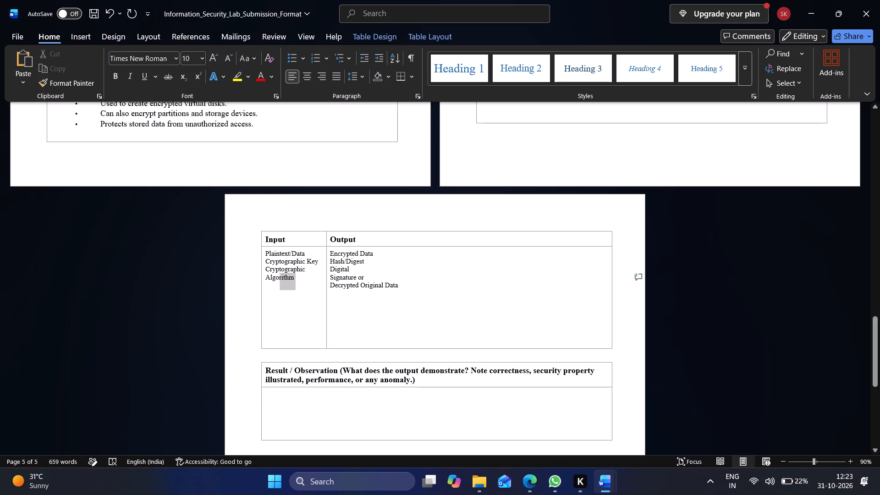
left_click_drag(276, 274, 258, 256)
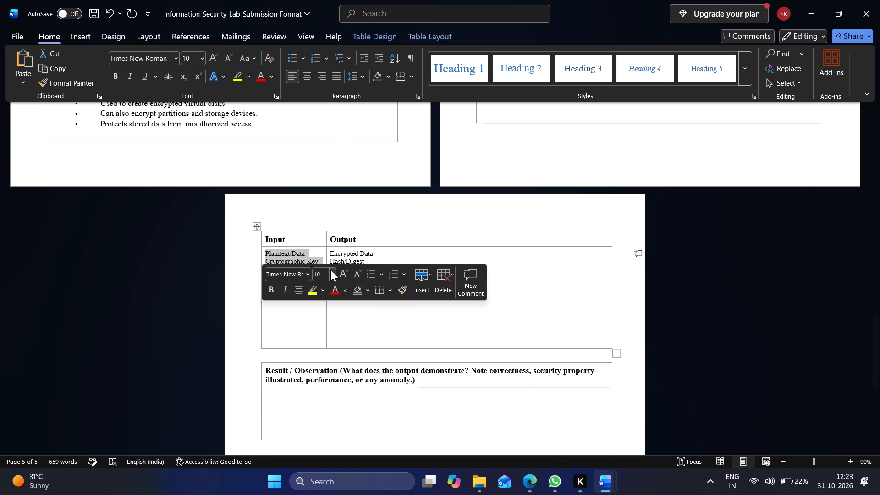
left_click(330, 270)
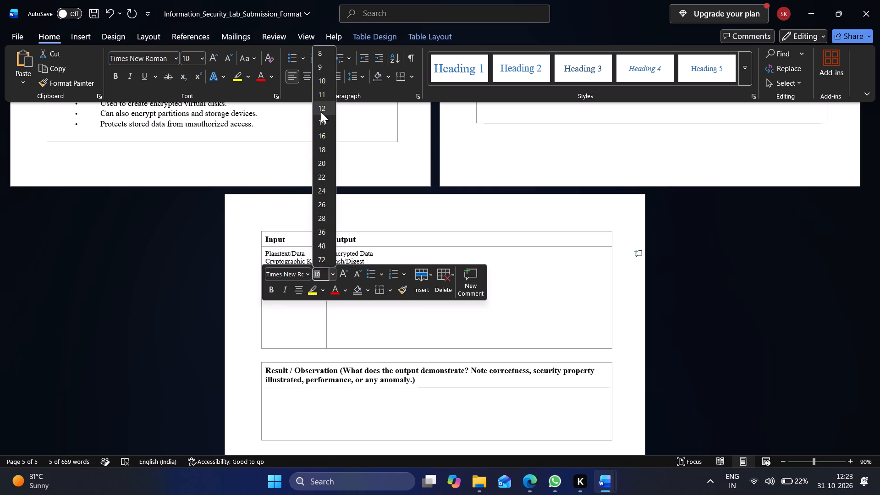
left_click(321, 112)
Set the font size of the Output cell's text, from "Encrypted Data" to "Decrypted Original Data", to 12.
left_click(410, 227)
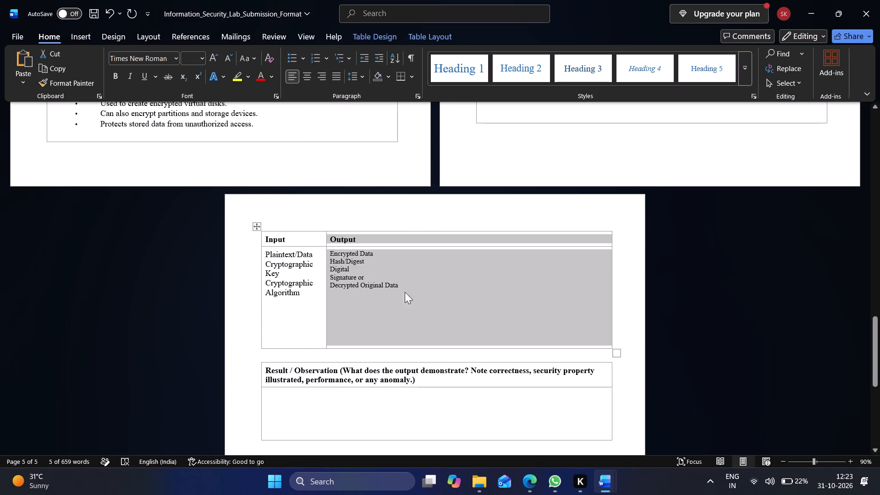
left_click(397, 269)
left_click_drag(390, 283, 357, 284)
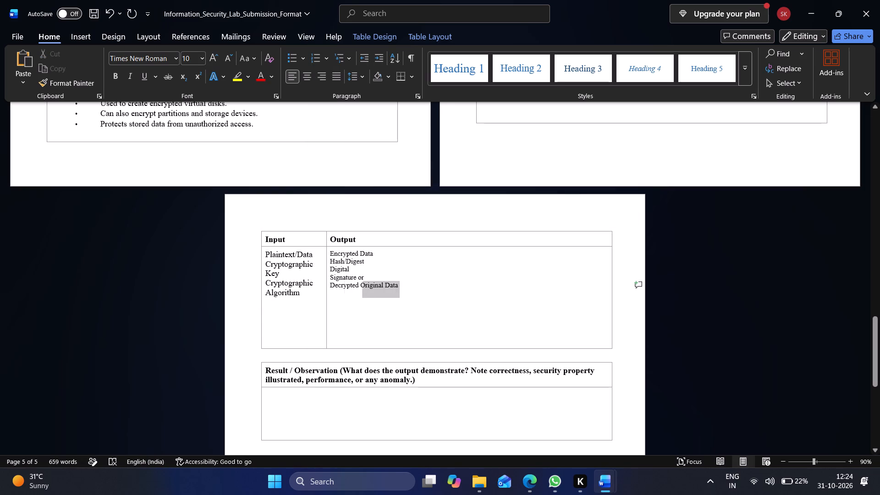
left_click_drag(357, 284, 327, 252)
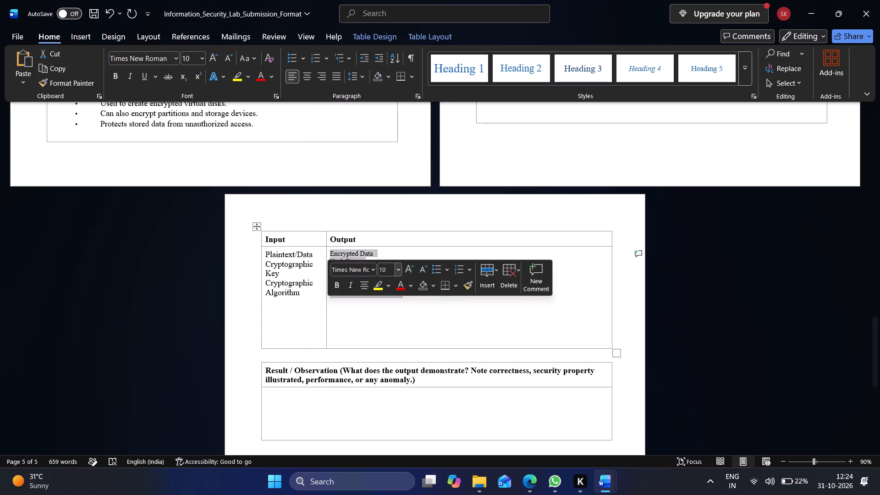
left_click(396, 268)
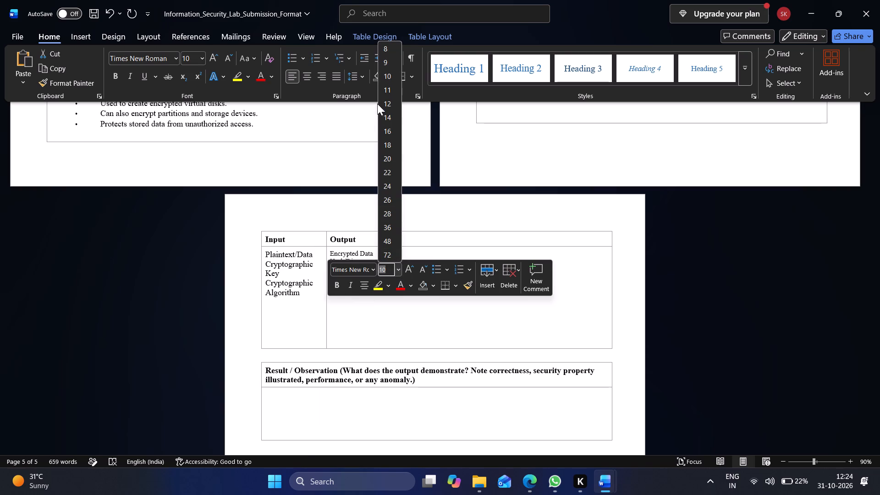
left_click(387, 110)
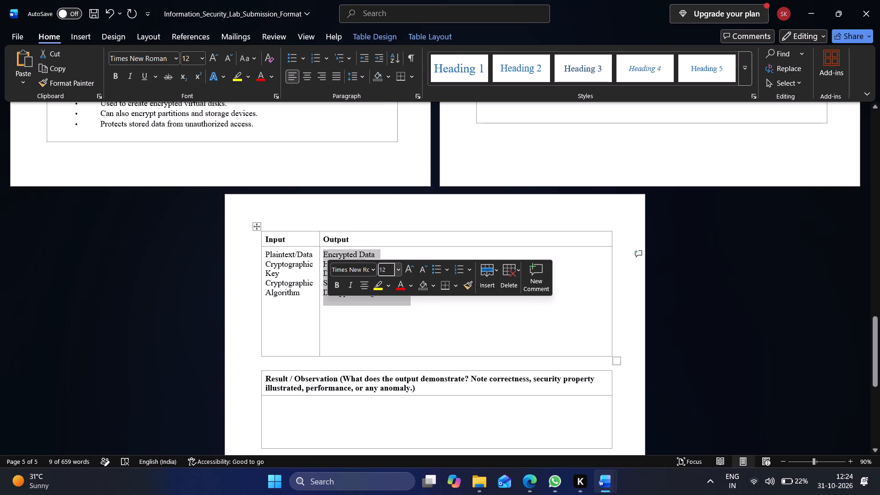
Switch to the DOC-20261007-WA0026 document and read its content from the Output section through Result / Observation.
left_click(446, 343)
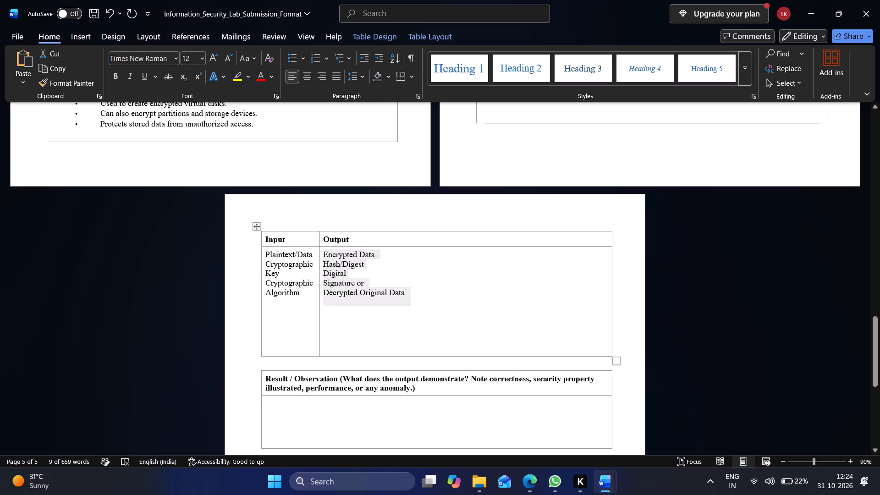
right_click(446, 343)
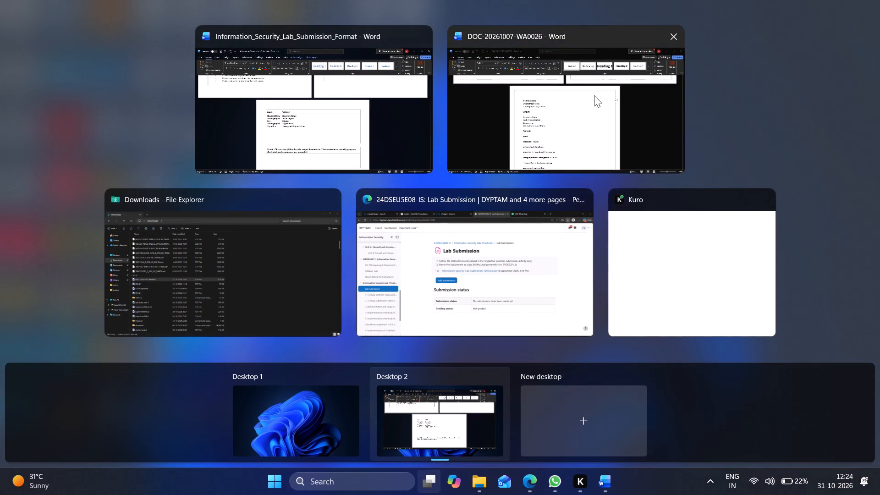
left_click(594, 95)
left_click(396, 314)
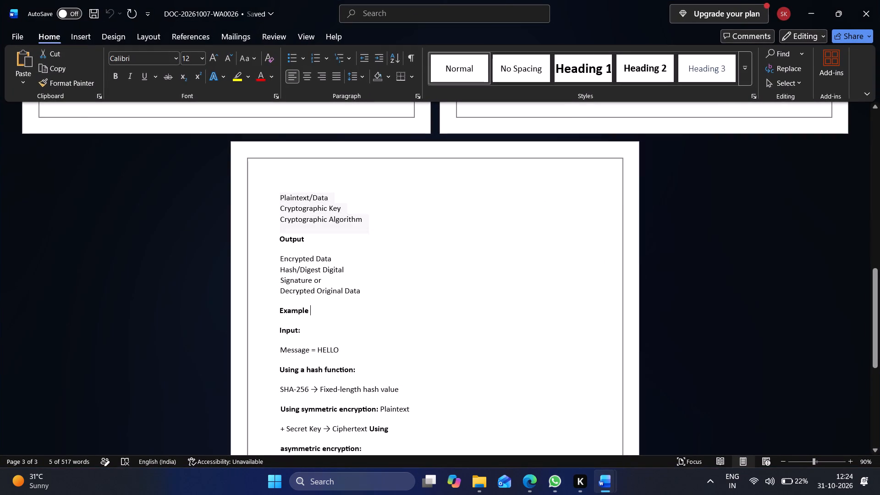
scroll(396, 314, "right", 1)
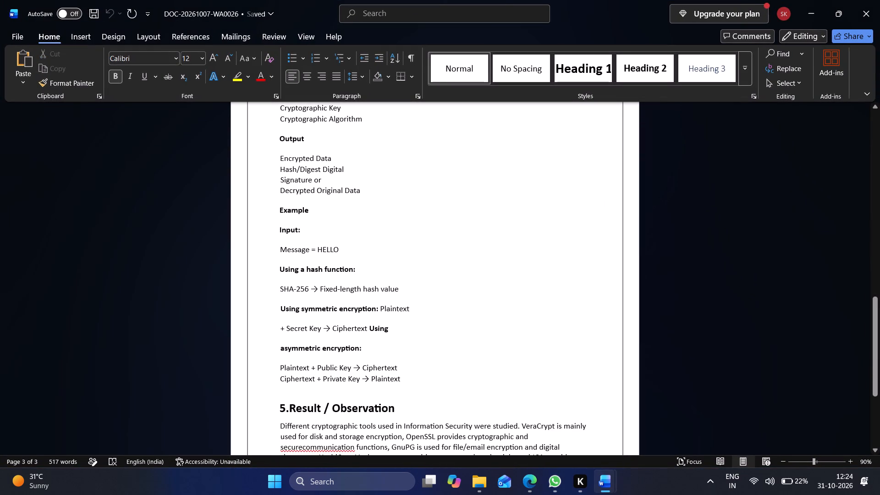
scroll(396, 314, "right", 1)
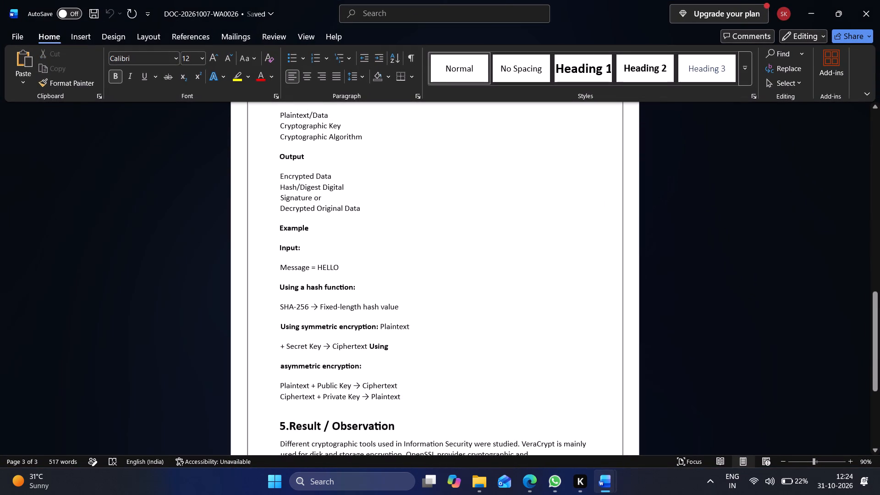
scroll(396, 314, "right", 1)
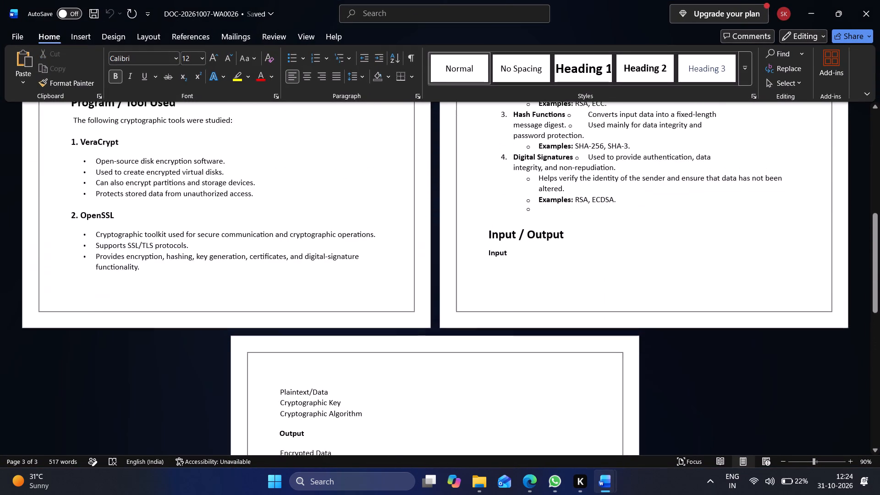
scroll(396, 314, "right", 2)
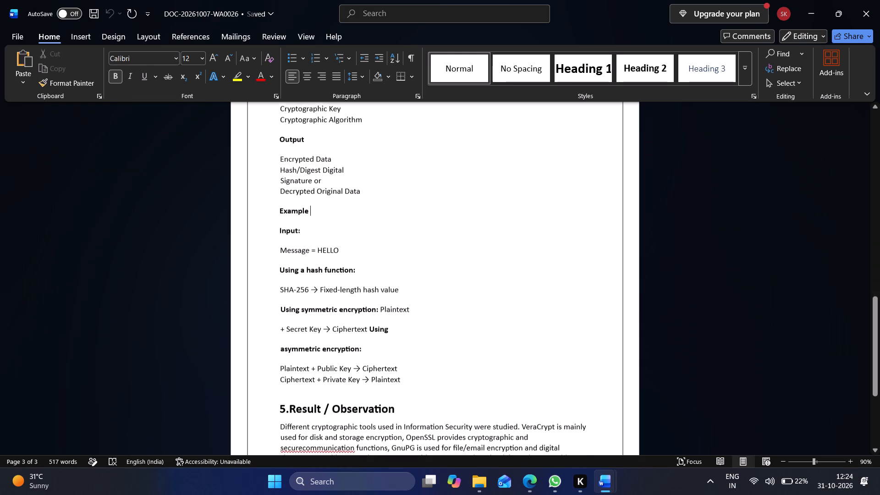
scroll(396, 314, "right", 2)
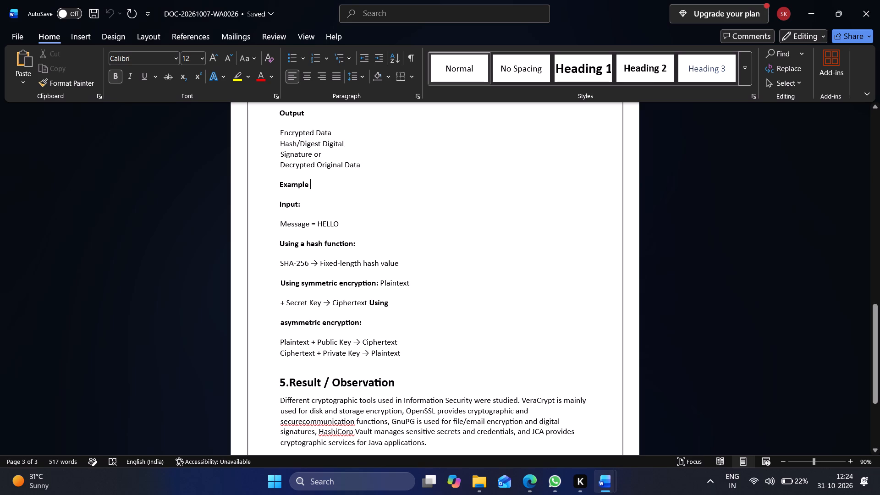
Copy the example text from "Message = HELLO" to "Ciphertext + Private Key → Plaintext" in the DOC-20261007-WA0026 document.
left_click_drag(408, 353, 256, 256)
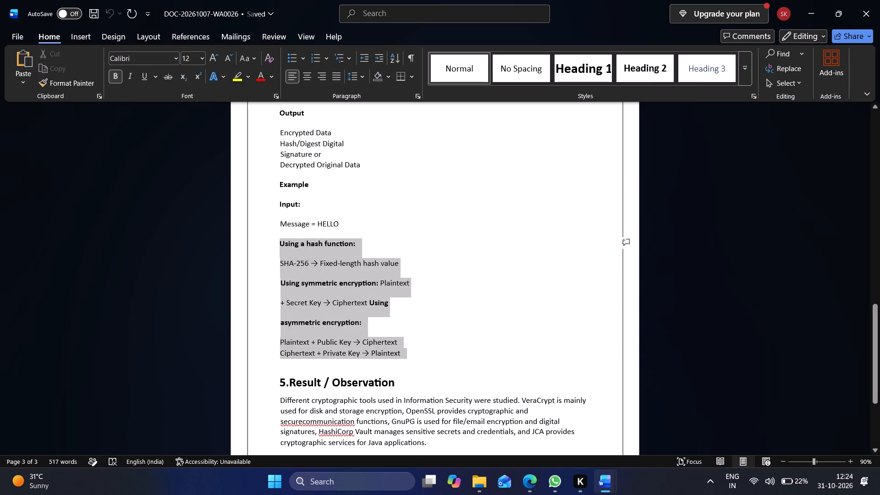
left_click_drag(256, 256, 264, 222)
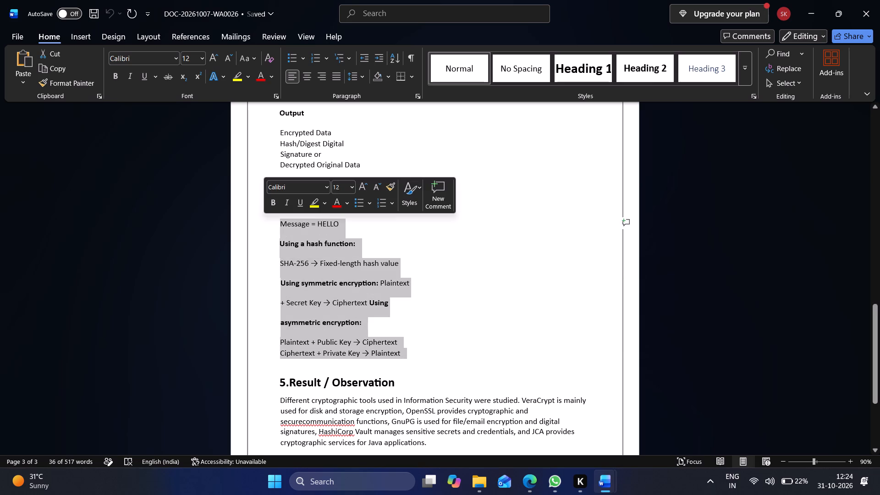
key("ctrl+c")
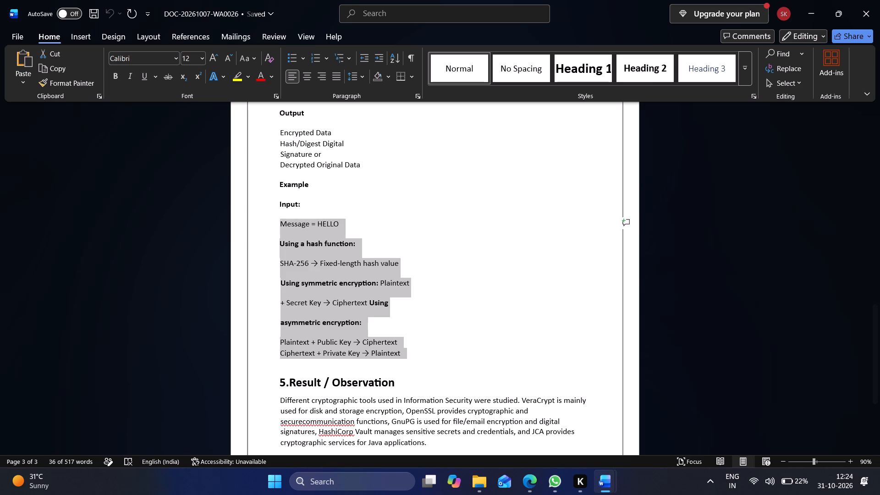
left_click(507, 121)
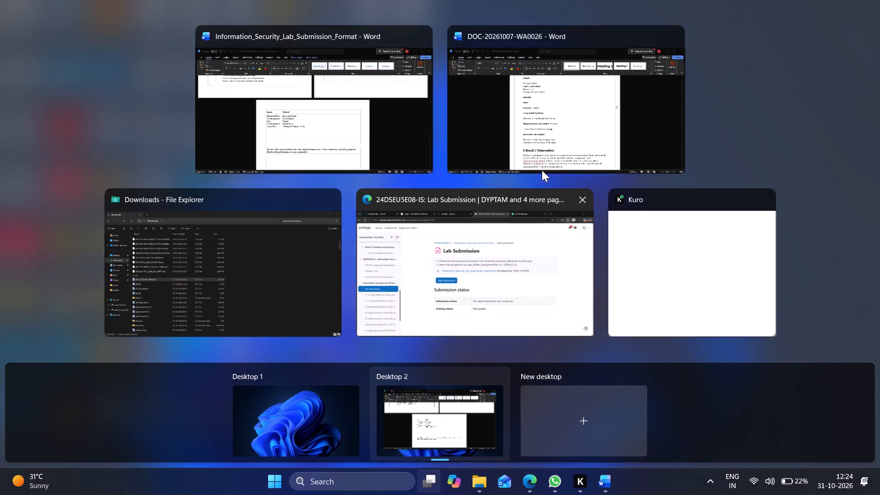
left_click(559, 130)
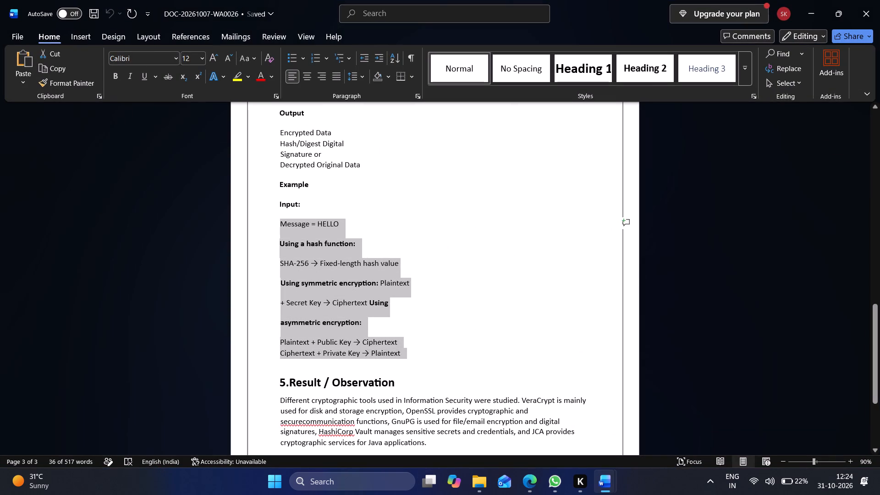
Copy the paragraph under "5.Result / Observation" into the empty Result / Observation cell of the Information_Security_Lab_Submission_Format document.
left_click_drag(436, 442, 282, 402)
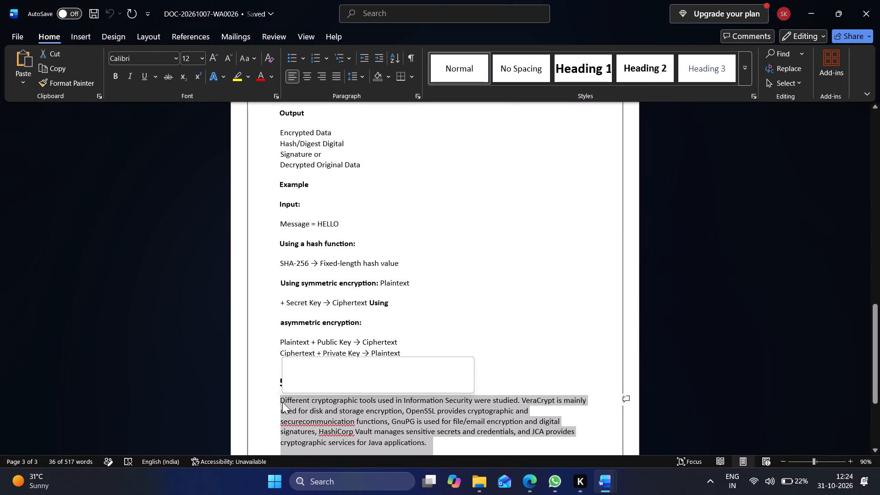
key("ctrl+c")
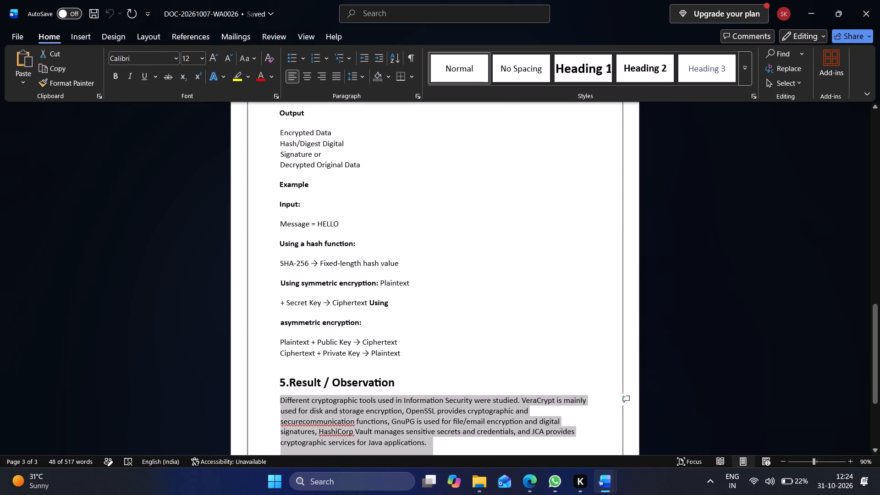
left_click(499, 126)
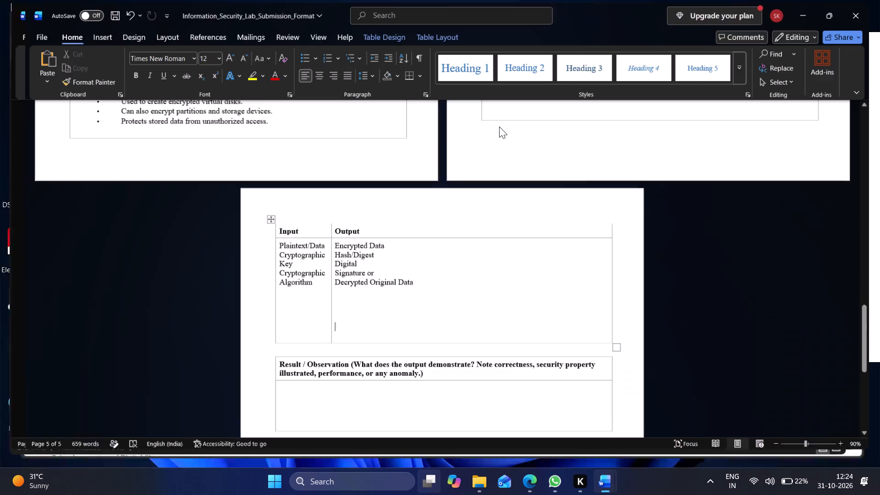
left_click(369, 412)
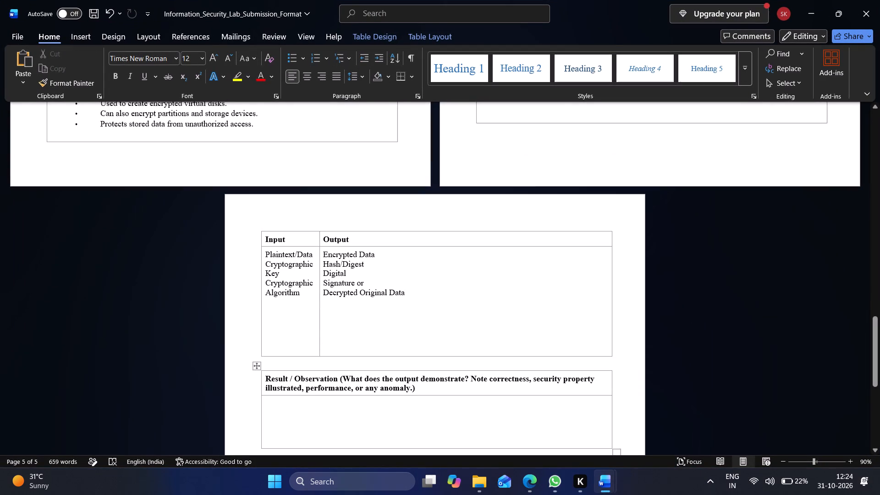
key("ctrl+v")
Set the font size of the pasted Result / Observation paragraph to 12.
left_click_drag(332, 419, 269, 392)
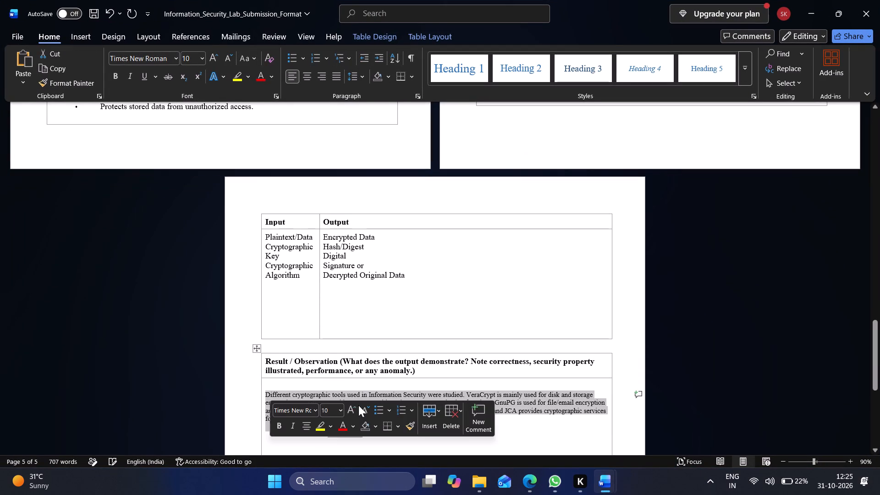
left_click(342, 409)
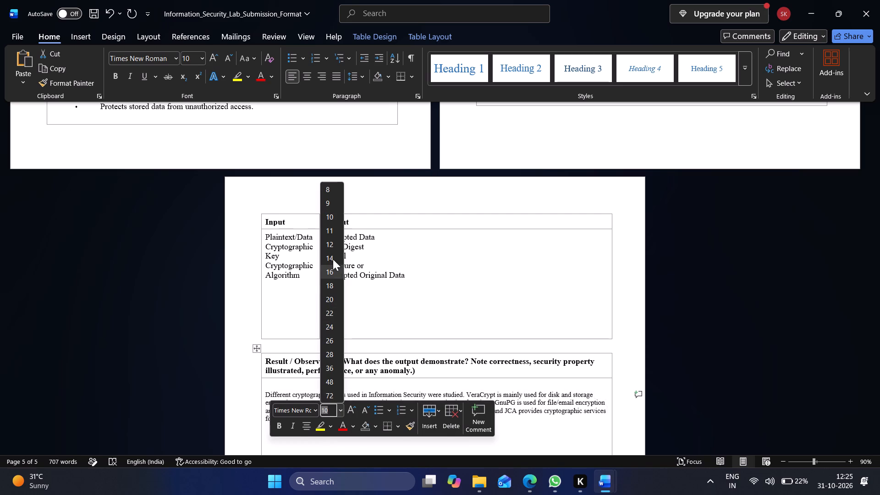
left_click(330, 246)
left_click(482, 308)
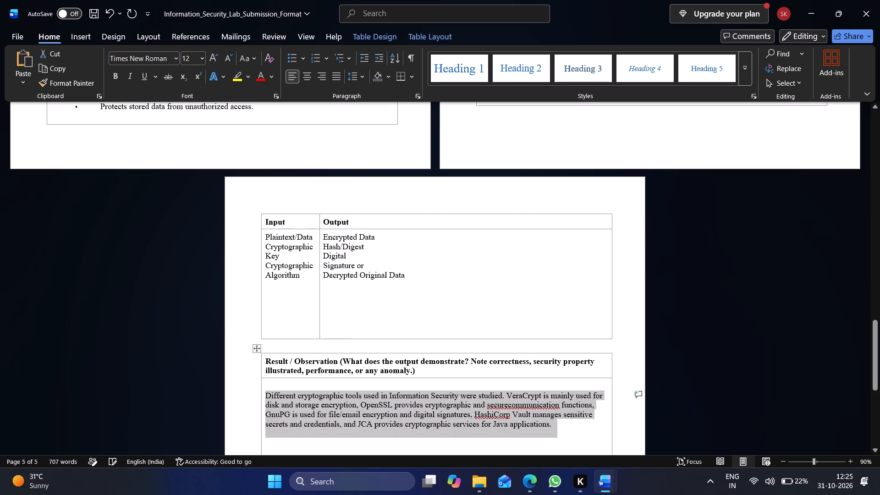
Delete the whole first page's content, from the "PRACTICAL SUBMISSION" heading through the nine Instructions for Submission.
scroll(482, 308, "up", 2)
scroll(482, 308, "down", 1)
scroll(482, 308, "up", 1)
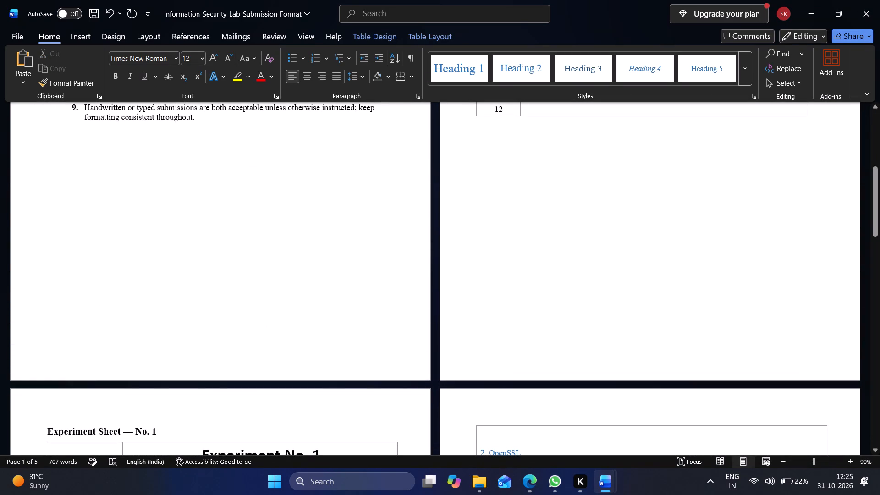
left_click(369, 263)
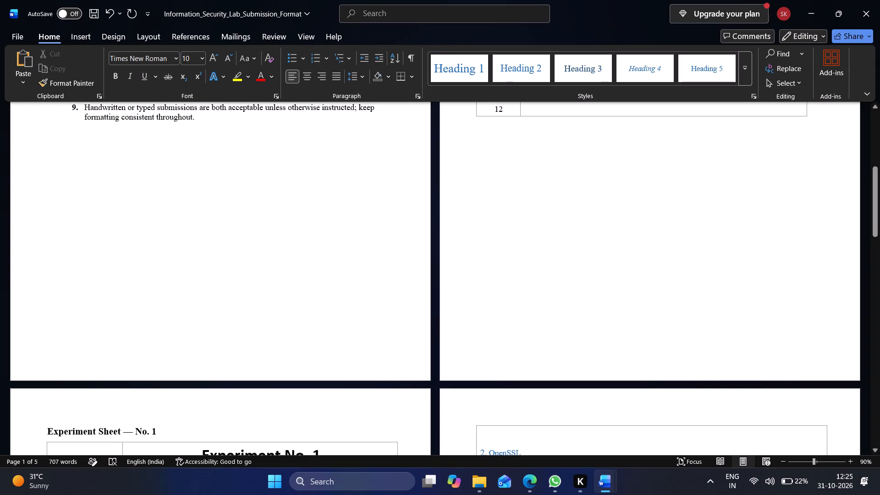
left_click(369, 263)
scroll(374, 224, "up", 1)
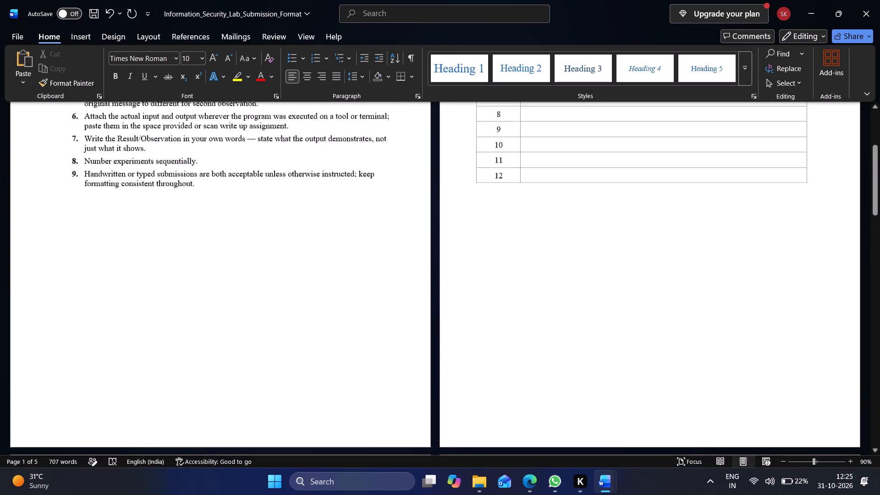
scroll(374, 224, "up", 1)
scroll(374, 224, "down", 1)
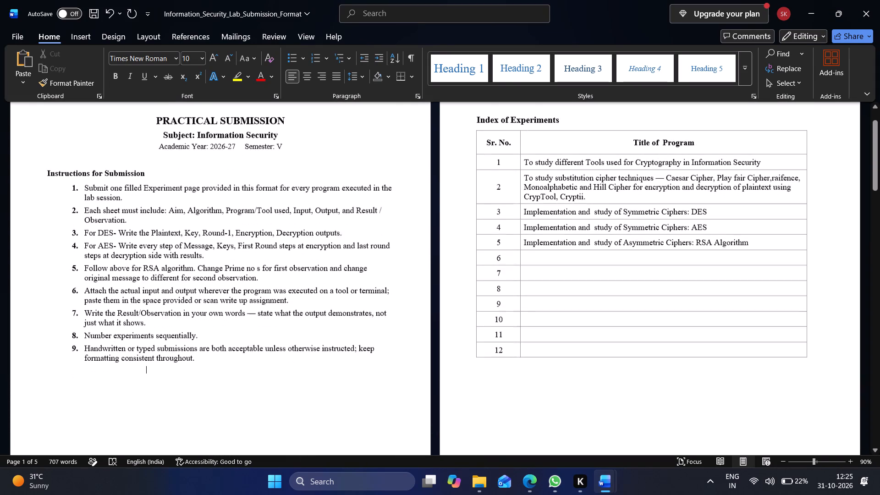
scroll(374, 224, "down", 1)
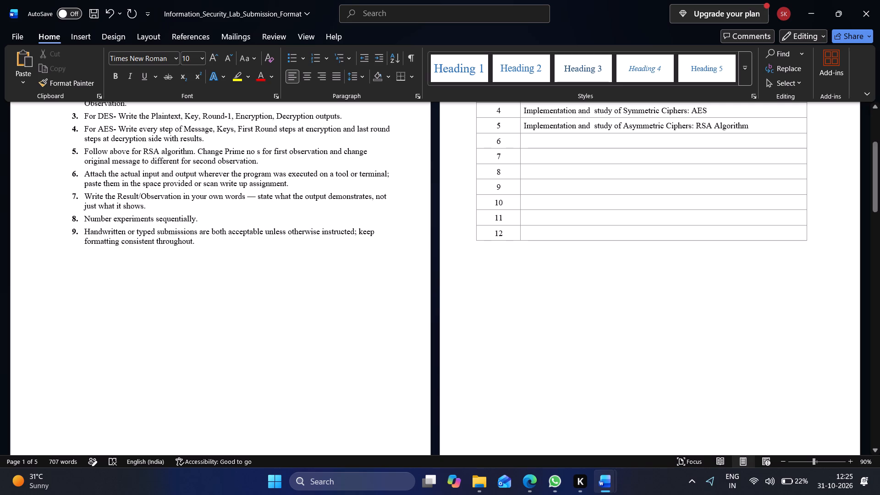
scroll(334, 240, "up", 1)
left_click_drag(150, 142, 298, 408)
key("BackSpace")
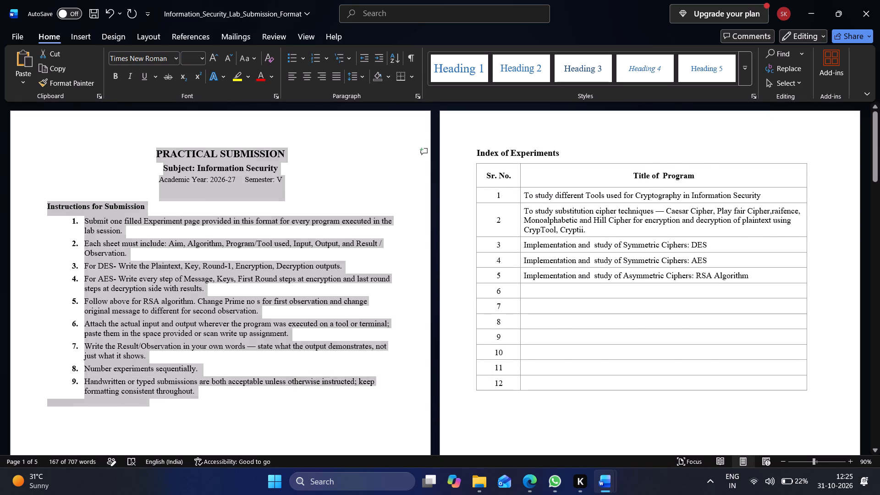
Delete the "Index of Experiments" heading together with its Sr. No. / Title of Program table.
scroll(371, 359, "up", 1)
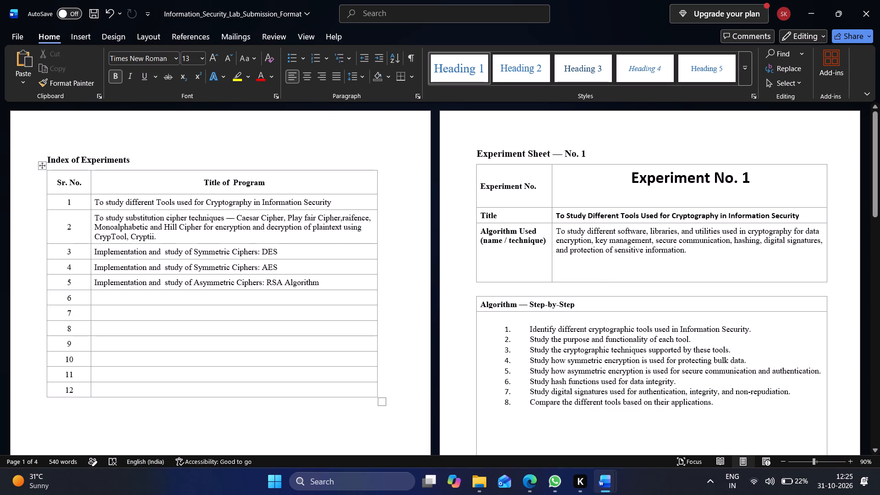
left_click_drag(40, 143, 268, 400)
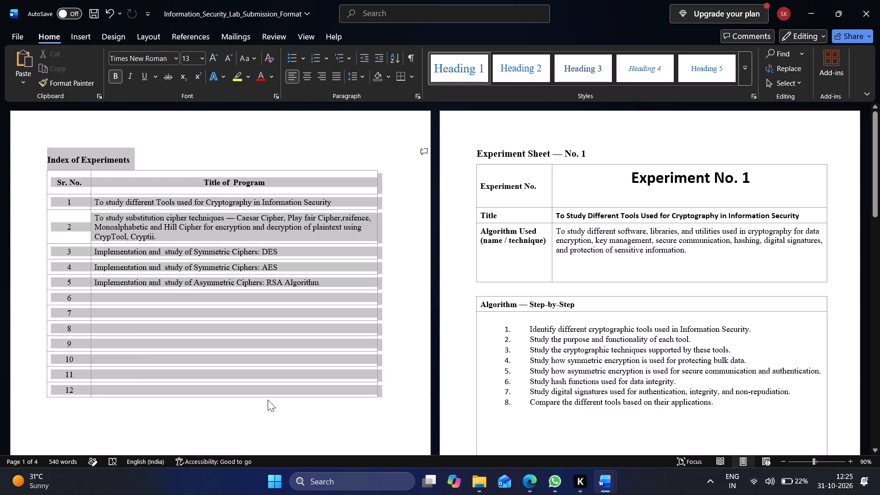
left_click_drag(268, 400, 279, 414)
key("BackSpace")
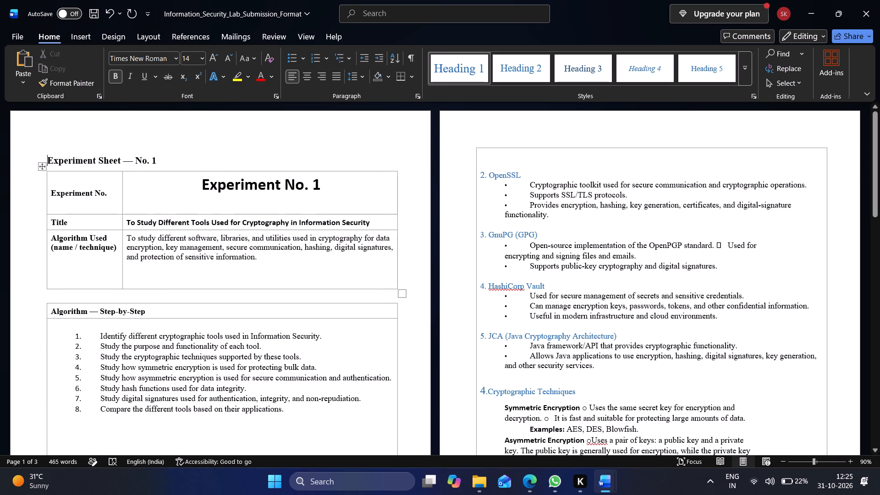
Review the layout of the remaining pages, from the Experiment No. 1 sheet through the Input / Output table.
left_click_drag(313, 230, 313, 256)
scroll(313, 256, "right", 1)
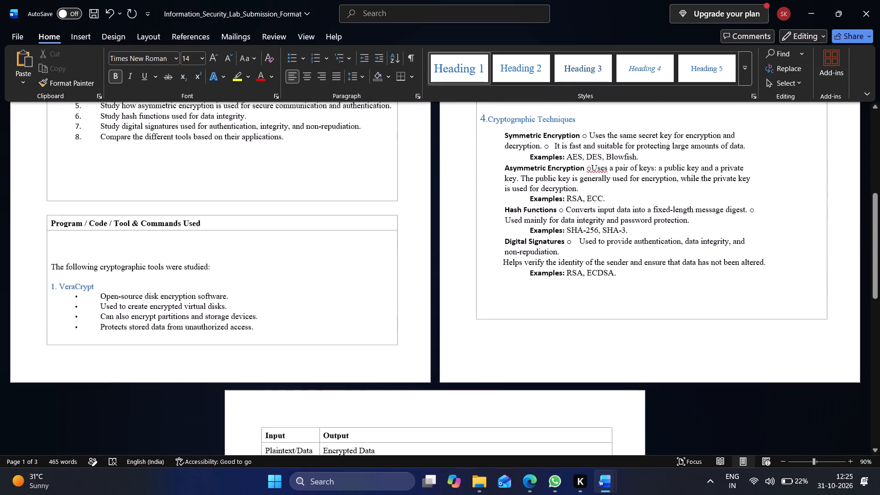
scroll(313, 256, "right", 1)
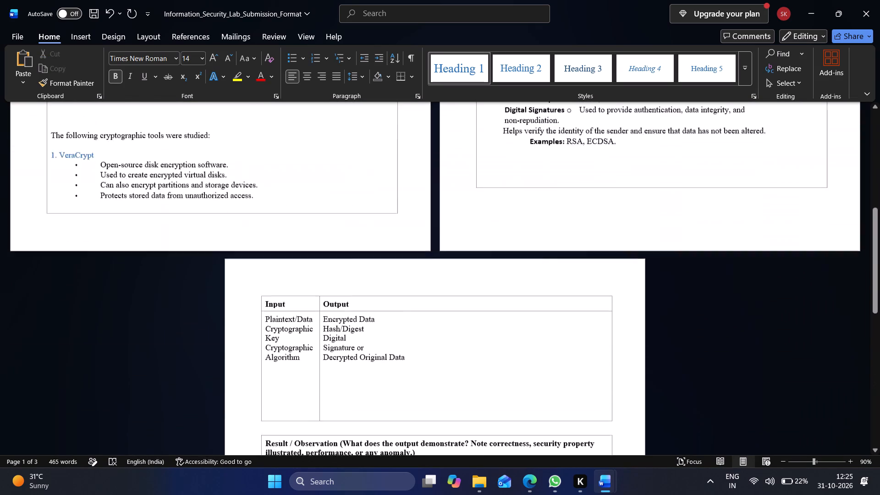
scroll(313, 256, "right", 1)
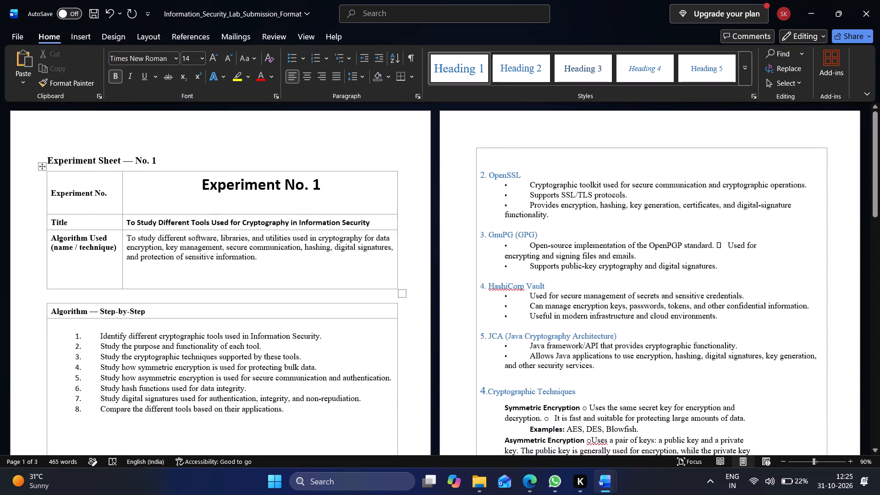
scroll(313, 256, "right", 3)
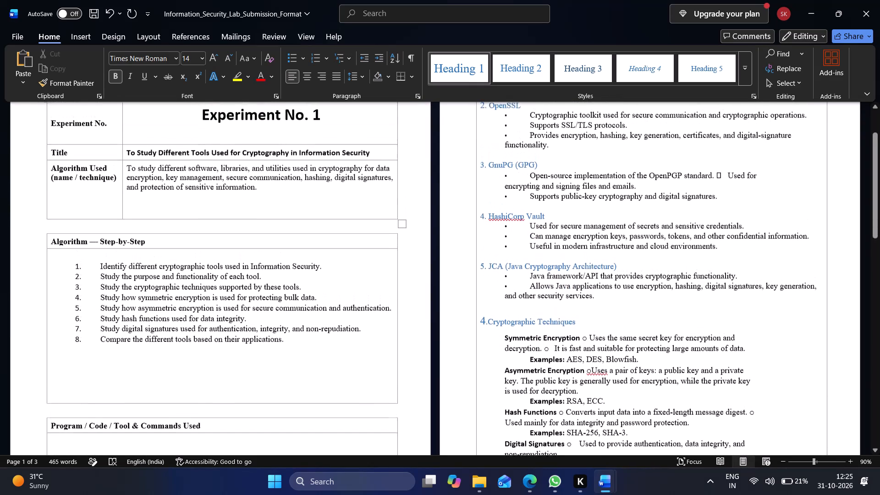
scroll(313, 256, "right", 1)
scroll(313, 256, "down", 1)
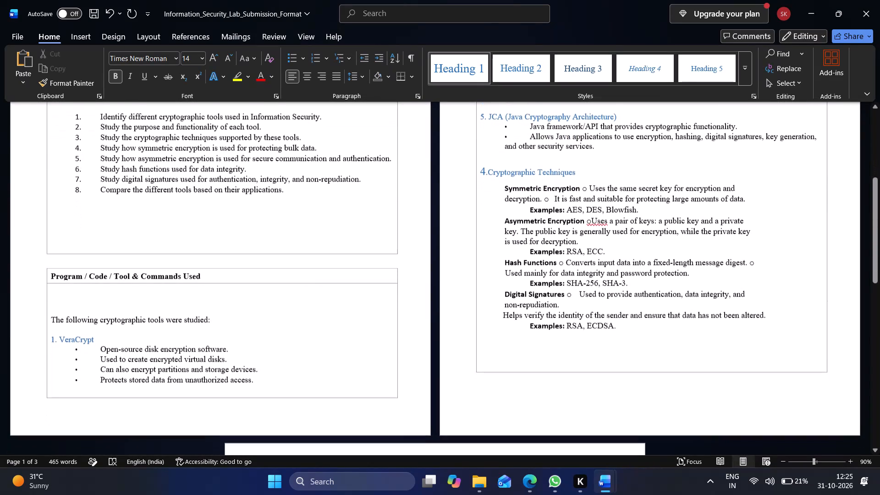
scroll(313, 256, "down", 1)
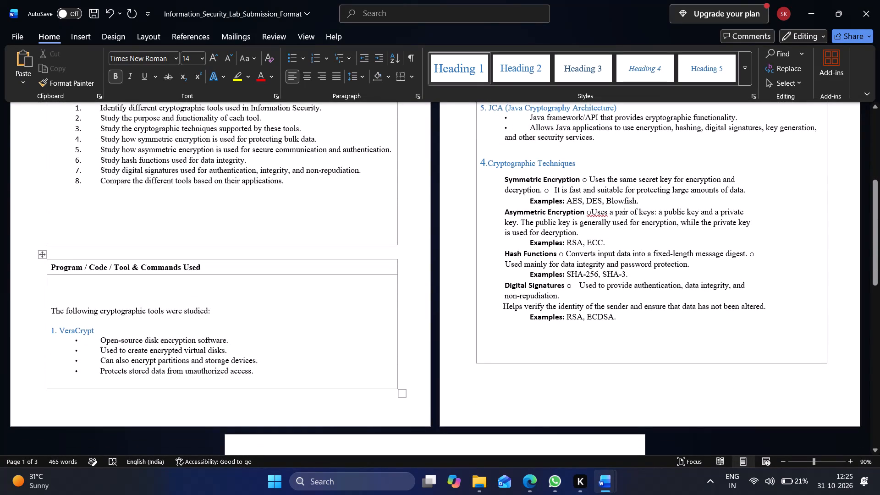
Apply the 1. 2. 3. numbering format to the text under Cryptographic Techniques, from Symmetric Encryption through the last Examples line.
left_click_drag(498, 176, 605, 324)
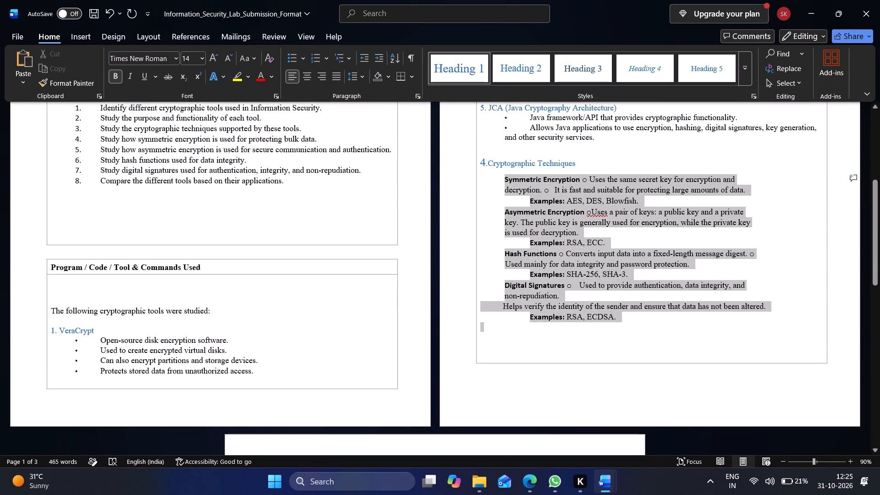
left_click_drag(605, 324, 607, 326)
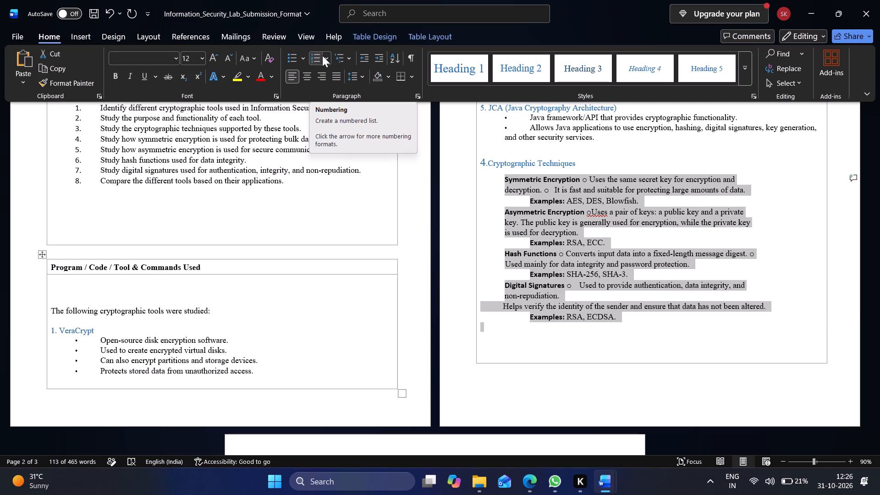
left_click(326, 55)
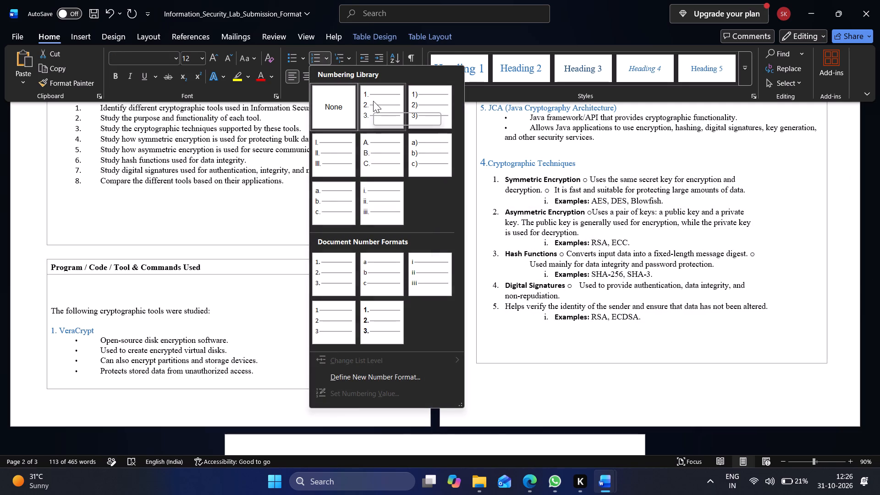
left_click(373, 101)
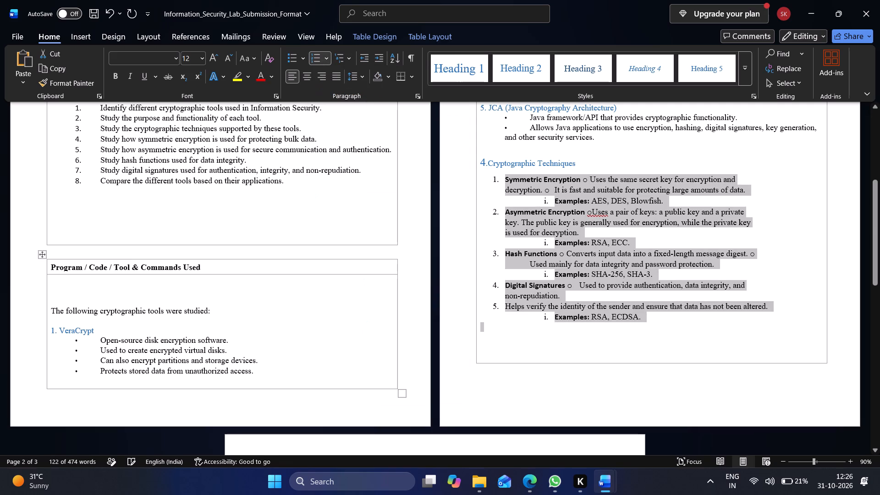
left_click(529, 319)
Save a copy of the document to the Desktop folder as a PDF named information1.
scroll(361, 346, "up", 1)
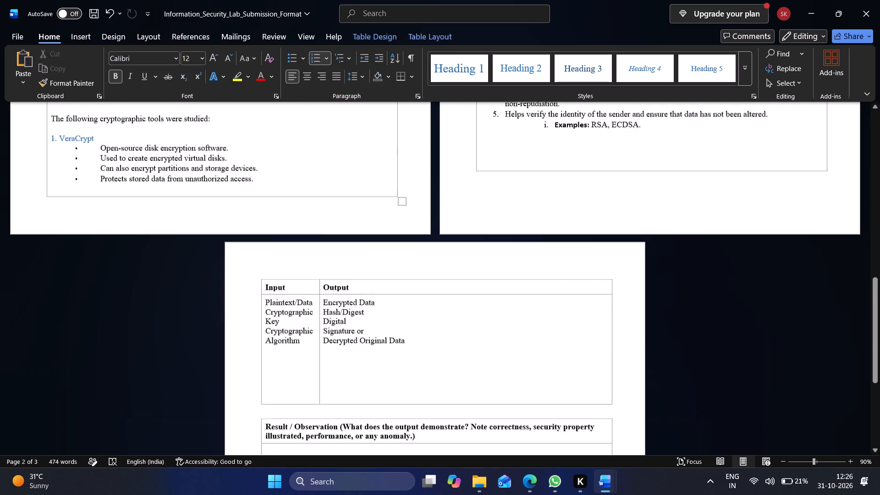
scroll(361, 346, "up", 1)
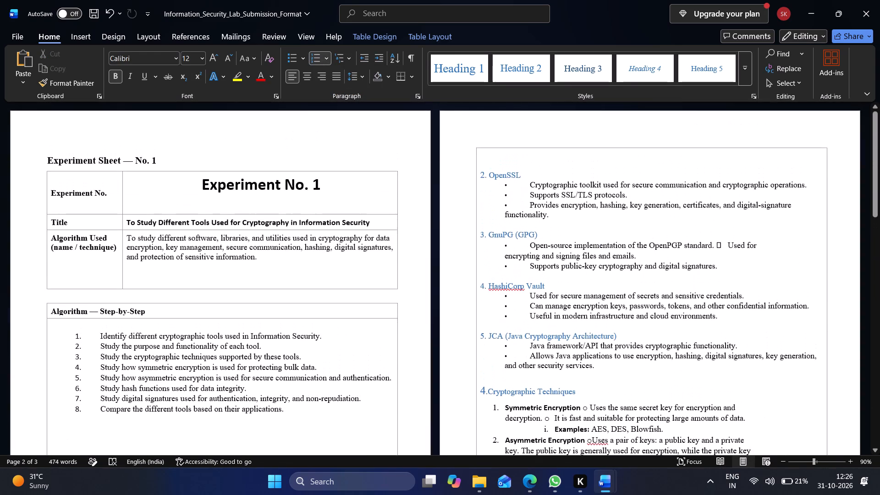
left_click(172, 158)
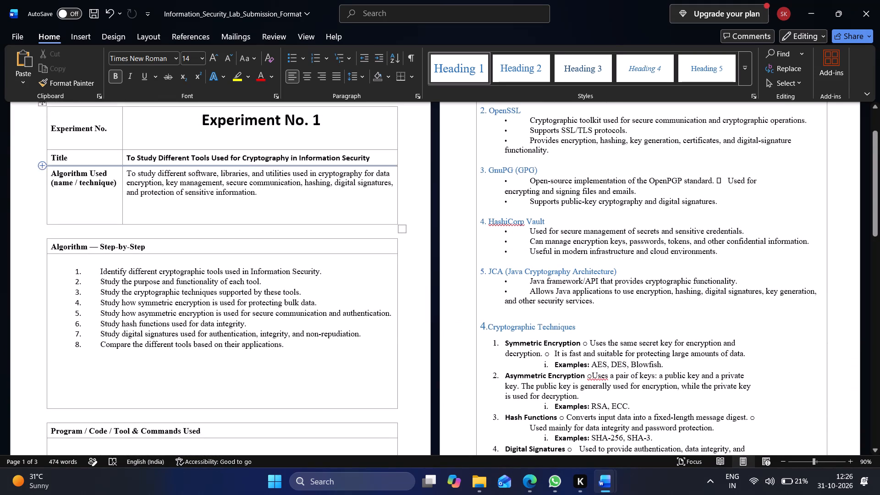
left_click(16, 31)
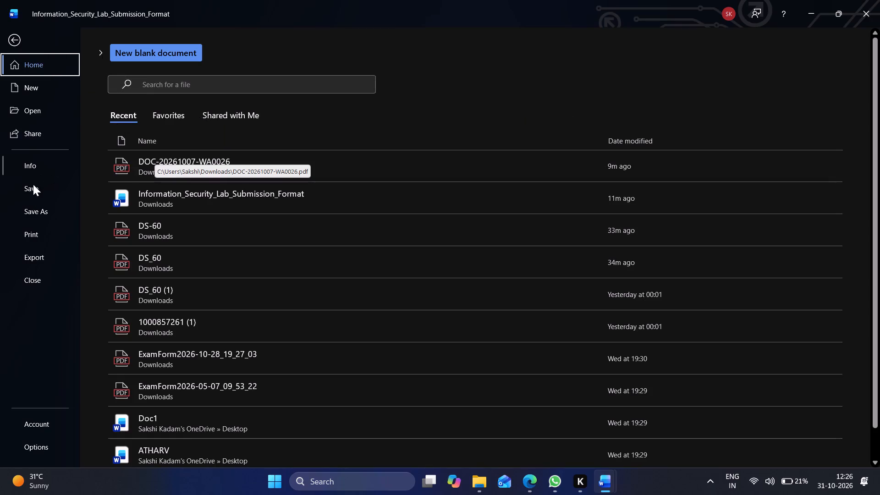
left_click(35, 207)
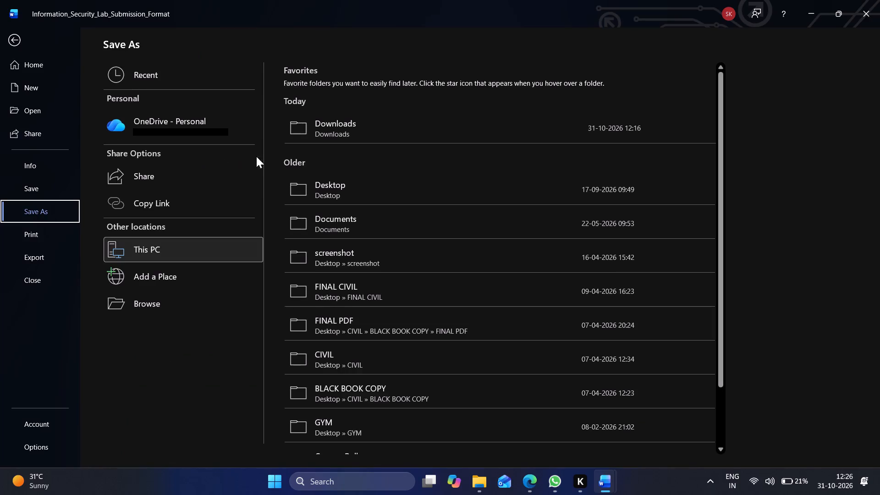
left_click(347, 185)
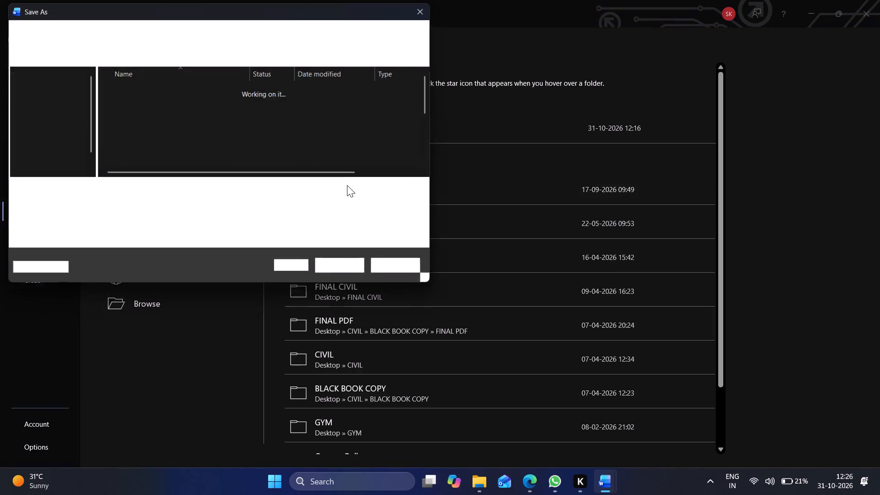
left_click(258, 189)
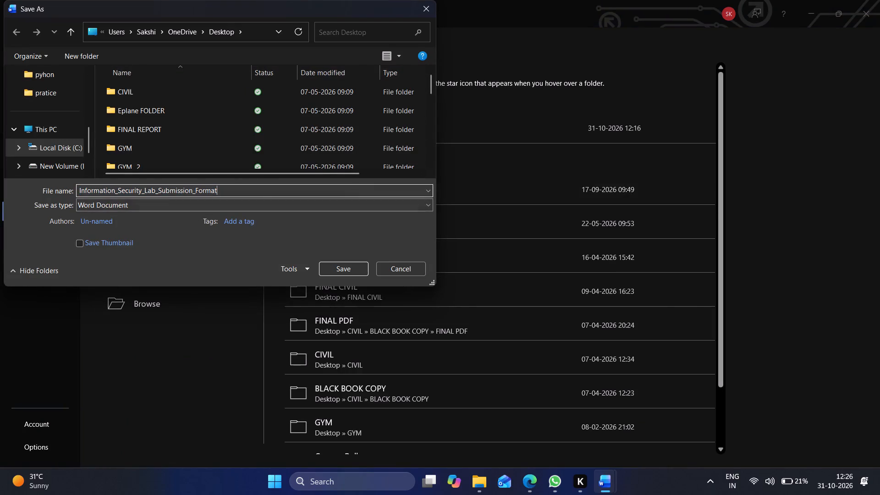
key("BackSpace")
key("BackSpace")
key("BackSpace")
key("BackSpace")
key("BackSpace")
key("BackSpace")
key("BackSpace")
key("BackSpace")
key("BackSpace")
key("BackSpace")
key("BackSpace")
key("BackSpace")
key("BackSpace")
key("BackSpace")
key("BackSpace")
key("BackSpace")
key("BackSpace")
key("BackSpace")
key("BackSpace")
key("BackSpace")
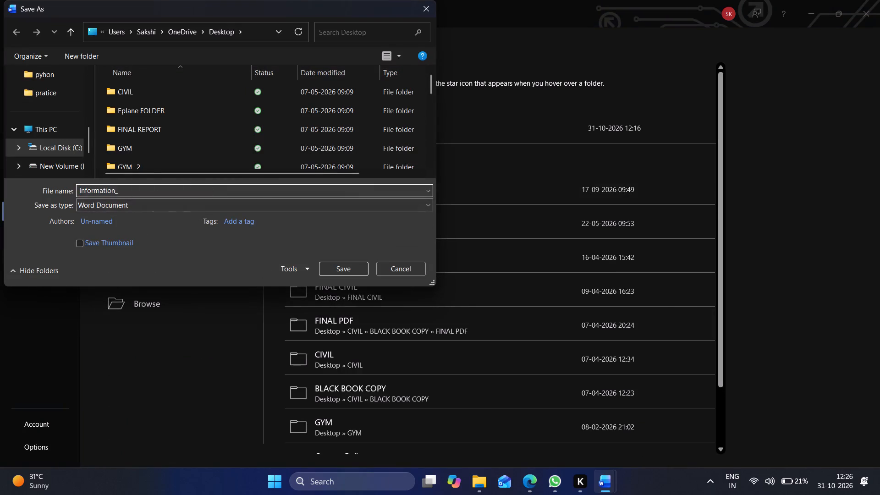
type("information")
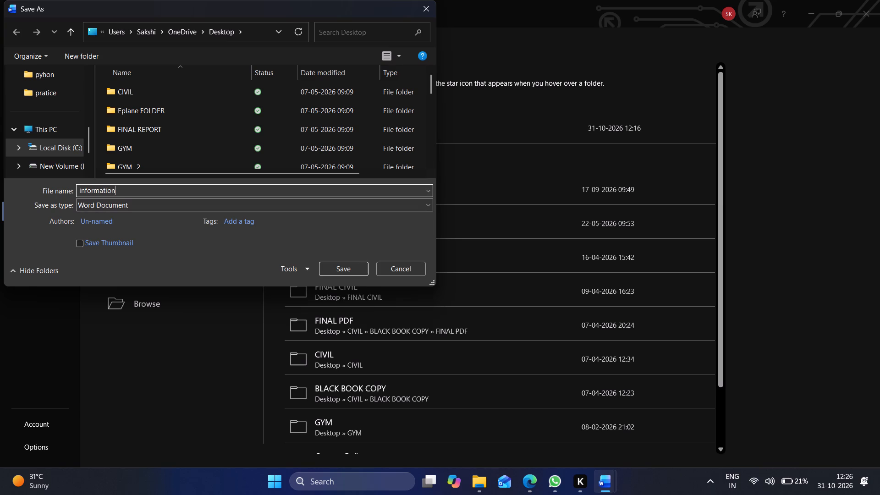
key("1")
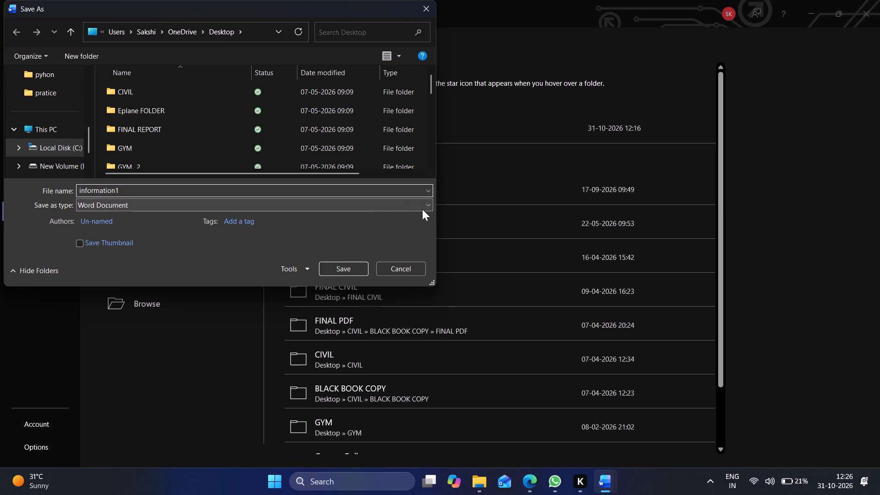
left_click(428, 208)
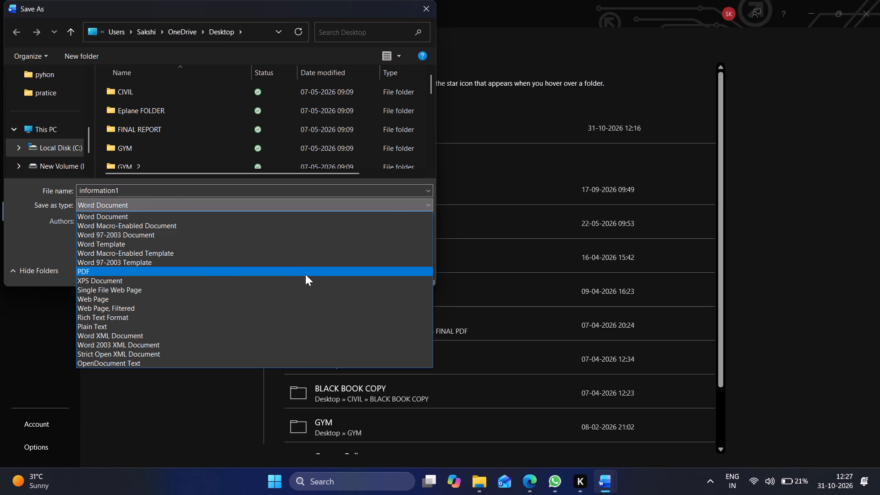
left_click(305, 274)
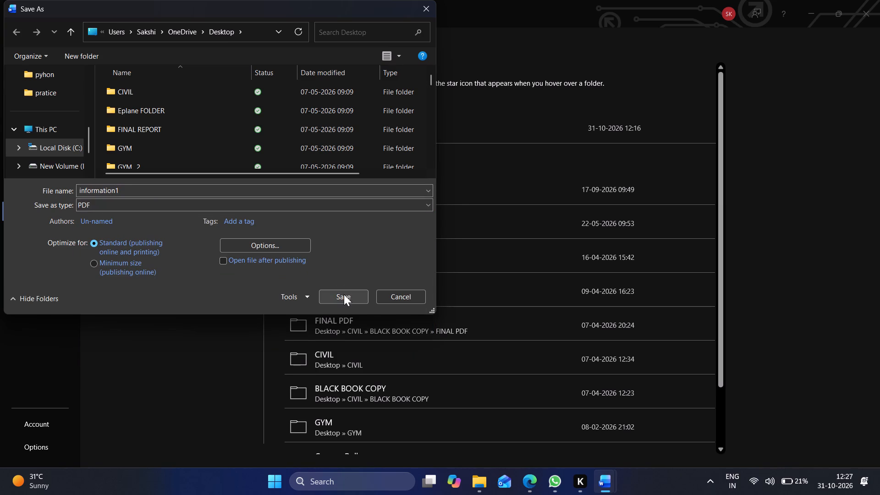
left_click(344, 294)
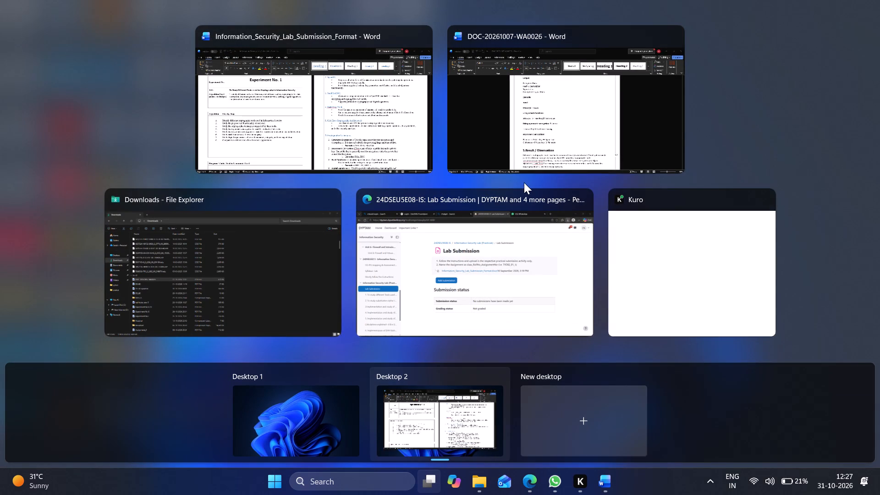
Switch to DYPTAM in Edge and start a submission for practical 1, "To study different Tools used for Cryptography in Information Security".
left_click(481, 291)
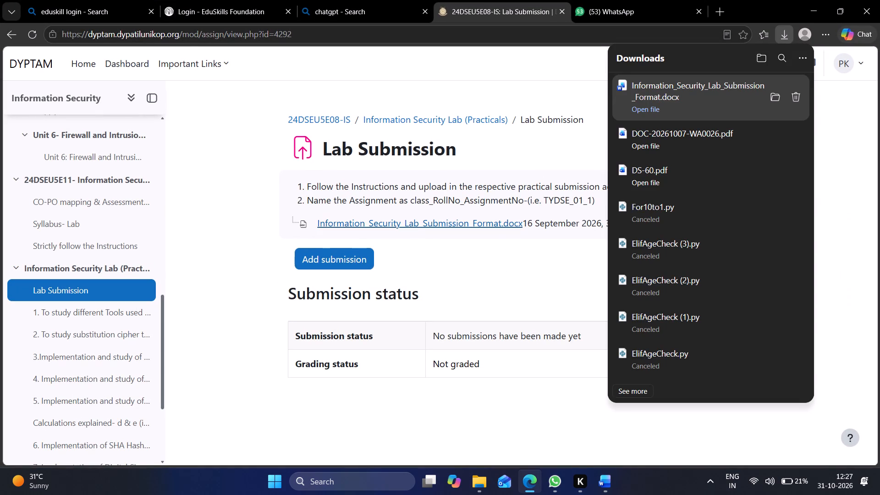
left_click(0, 29)
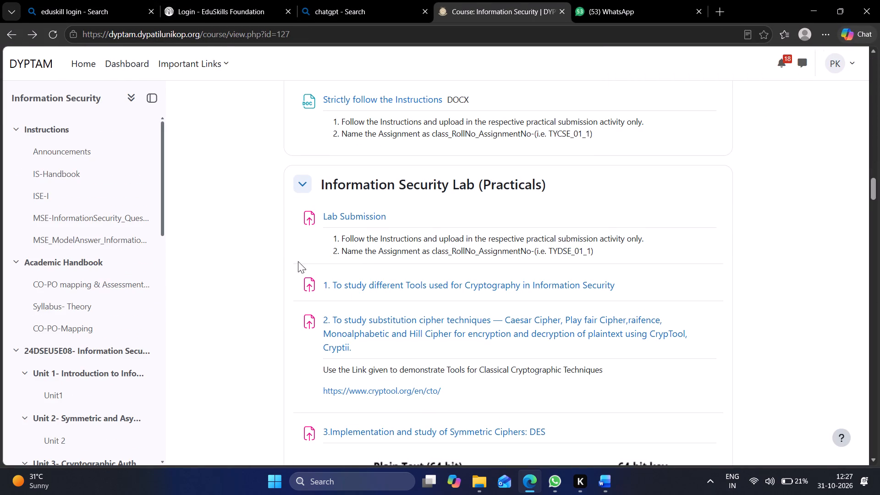
left_click(376, 291)
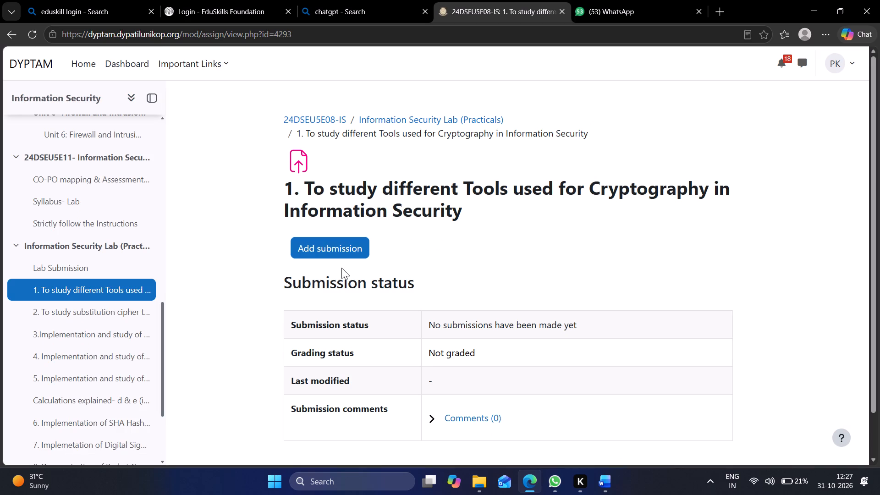
left_click(327, 237)
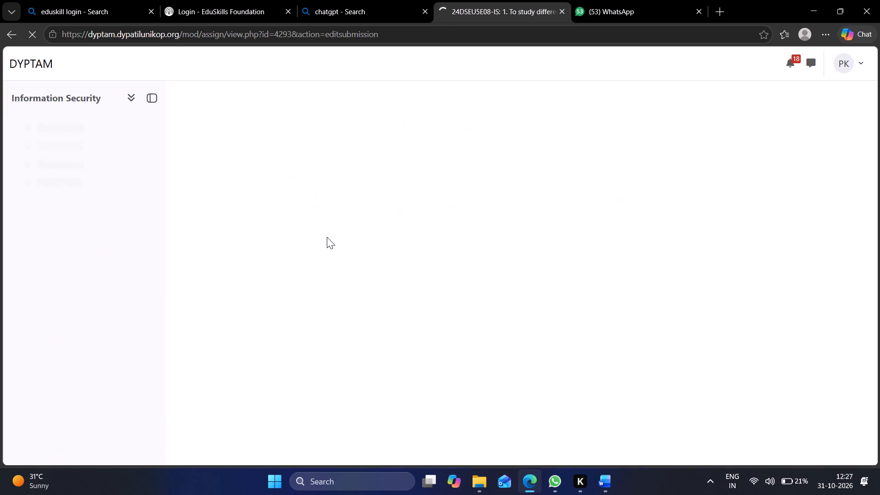
Upload the Information_Security_Lab_Submission_Format Word file from Downloads under the name ass1 and save the submission.
left_click(417, 297)
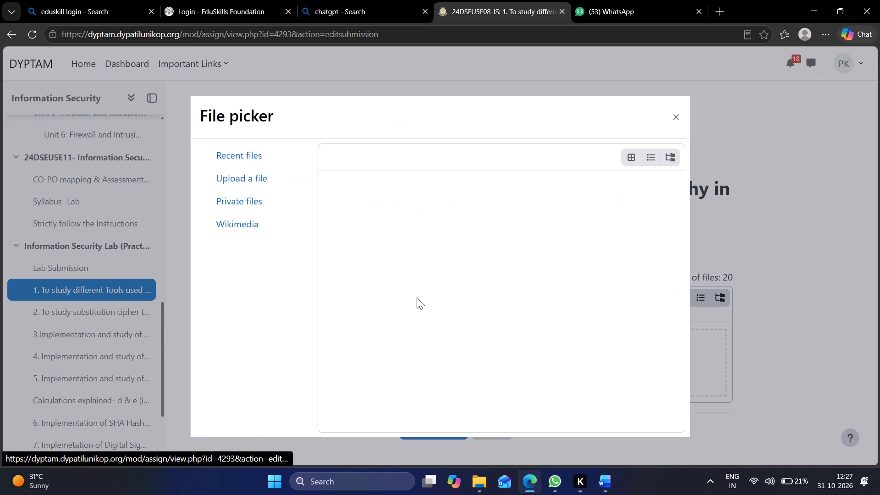
left_click(369, 223)
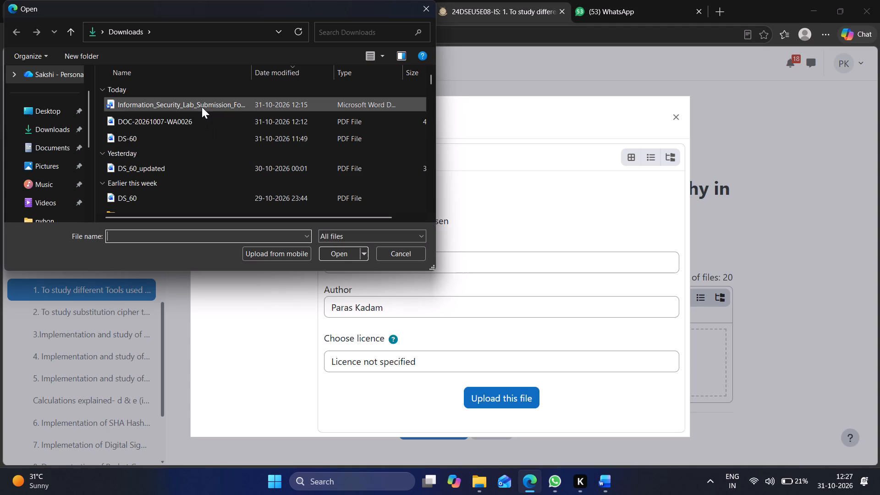
left_click(202, 107)
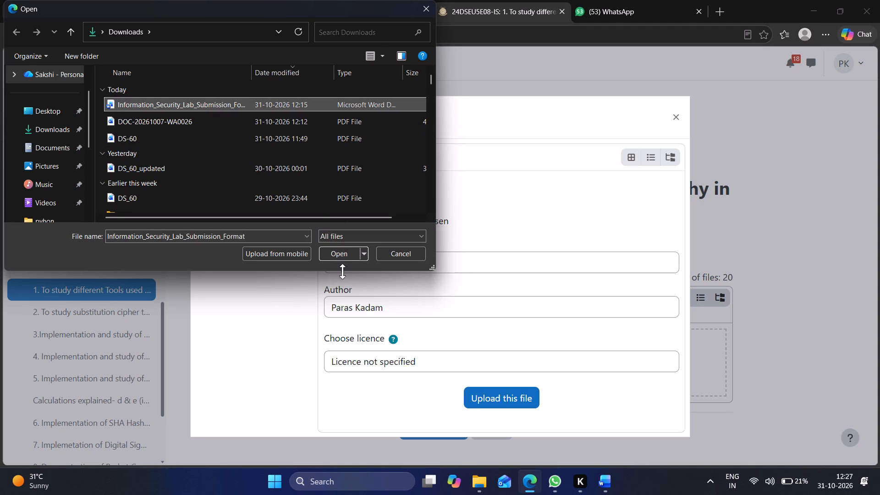
left_click(344, 250)
left_click(358, 263)
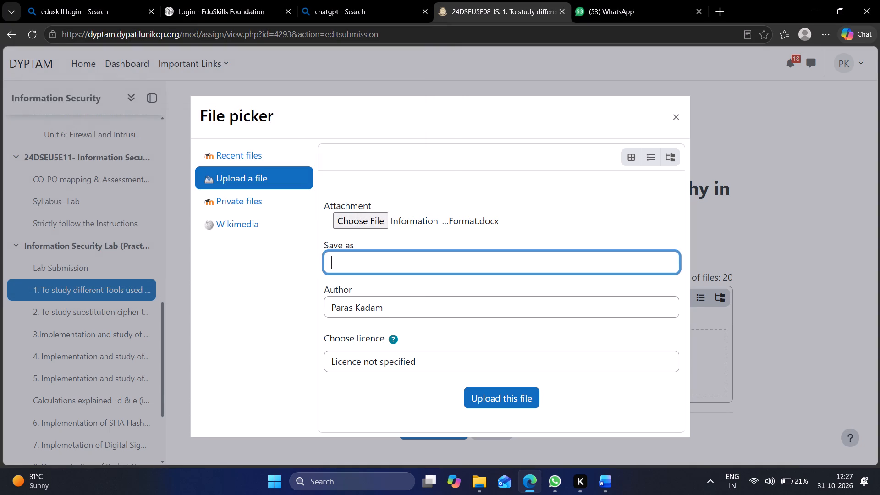
type("ass")
key("1")
key("Return")
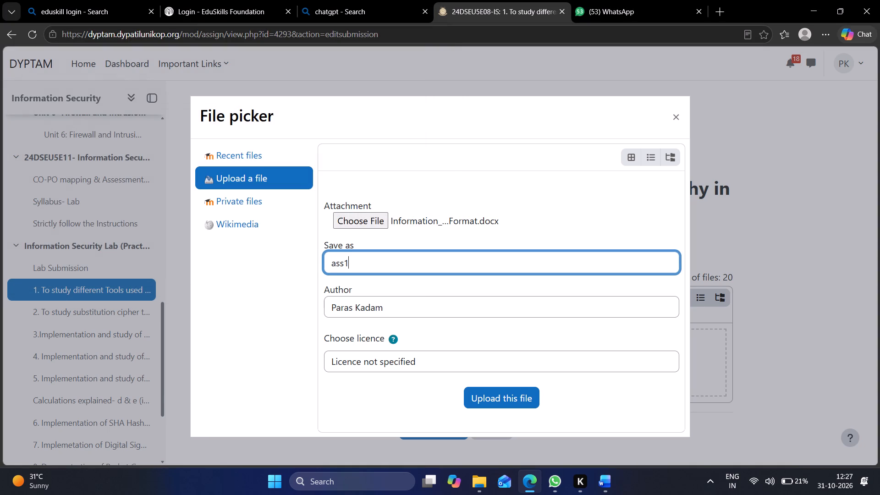
left_click(492, 403)
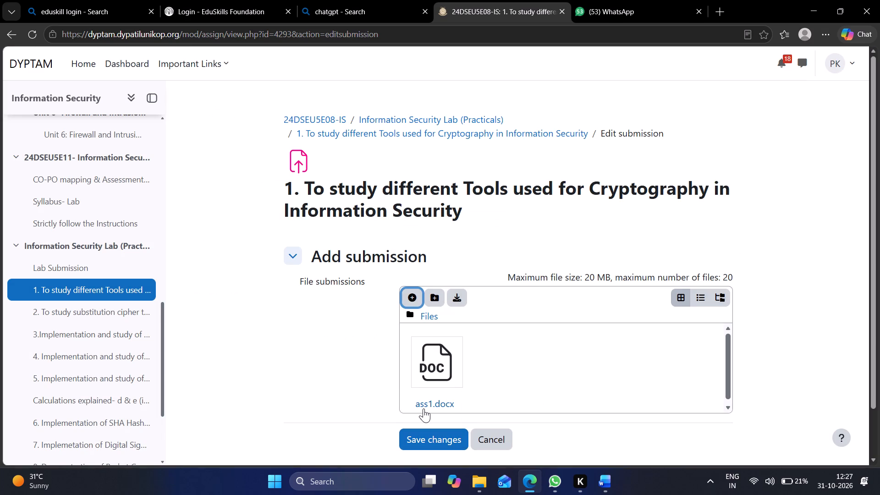
left_click(415, 443)
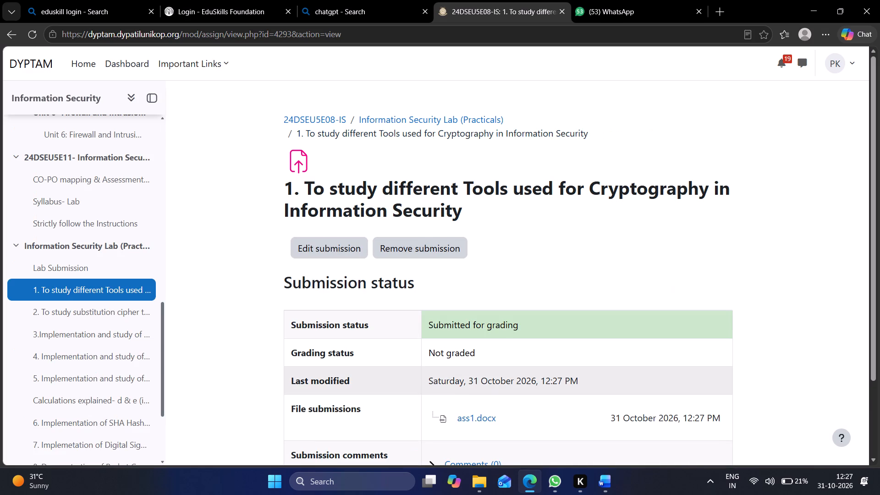
Review the submission status details and submitted file for practical 1.
scroll(506, 381, "down", 2)
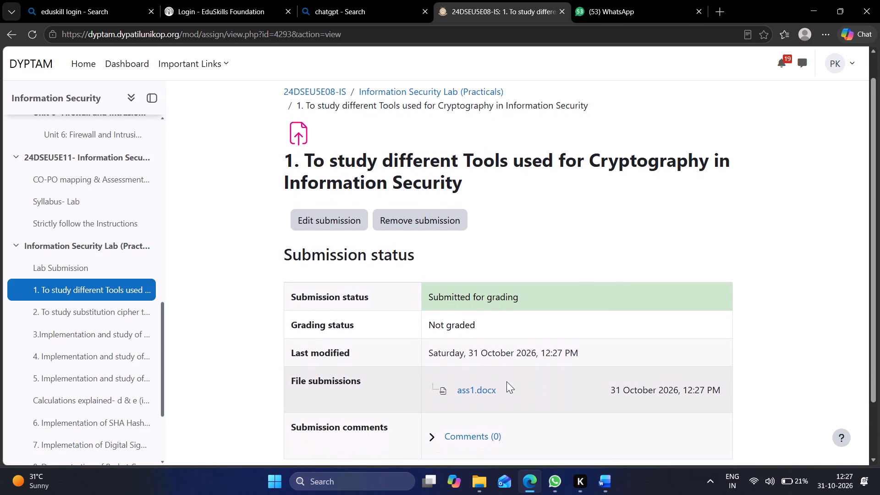
scroll(506, 381, "down", 1)
scroll(506, 381, "up", 2)
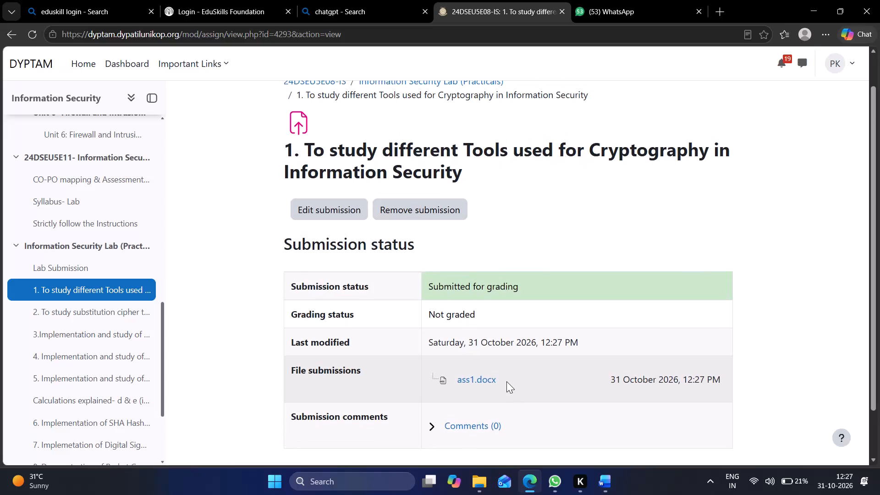
scroll(506, 381, "up", 1)
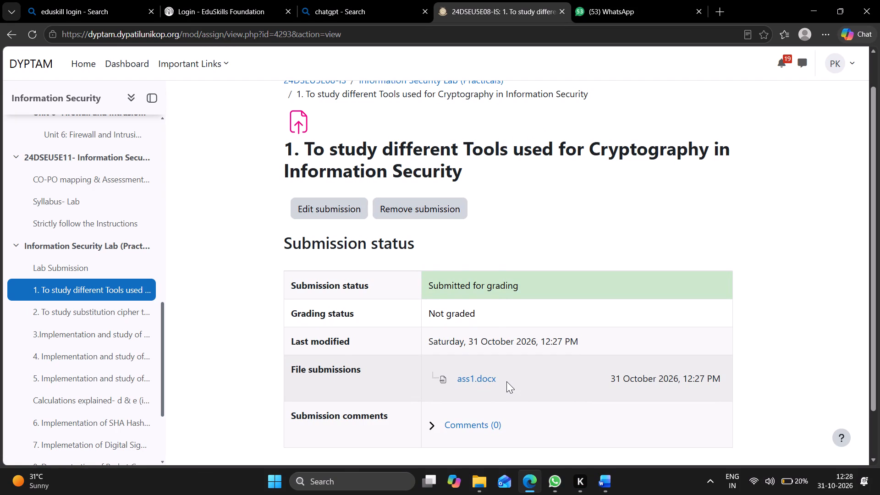
right_click(506, 381)
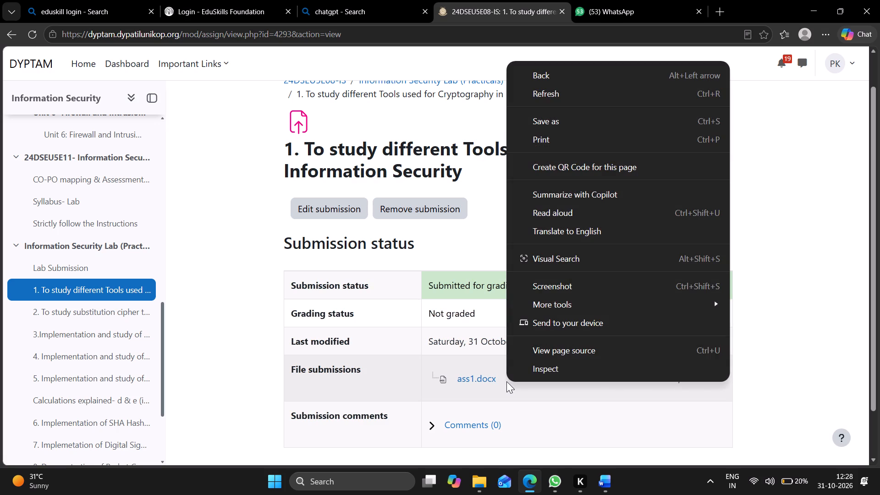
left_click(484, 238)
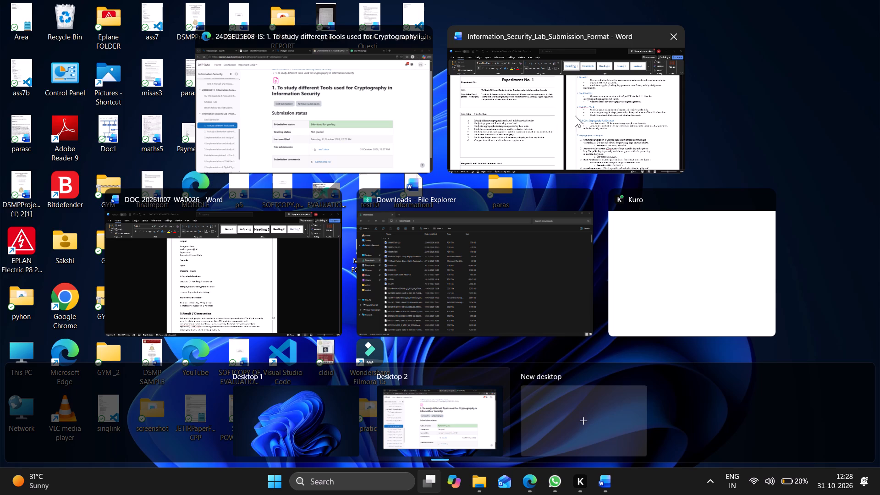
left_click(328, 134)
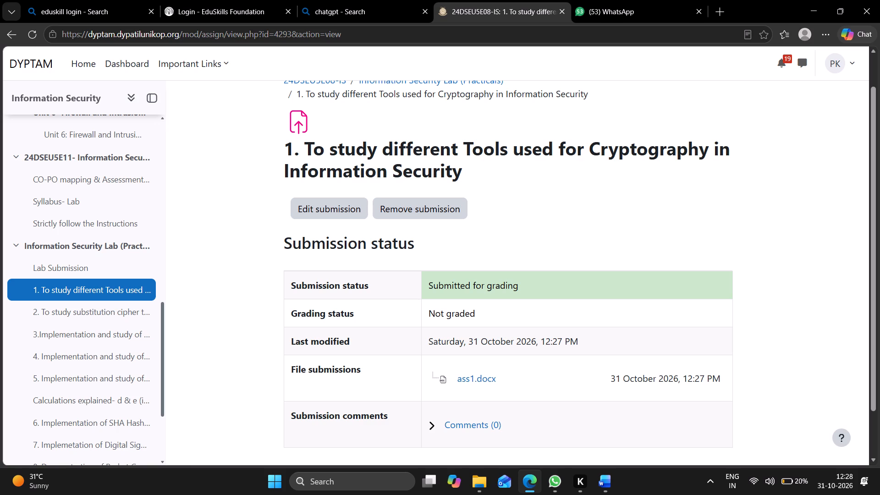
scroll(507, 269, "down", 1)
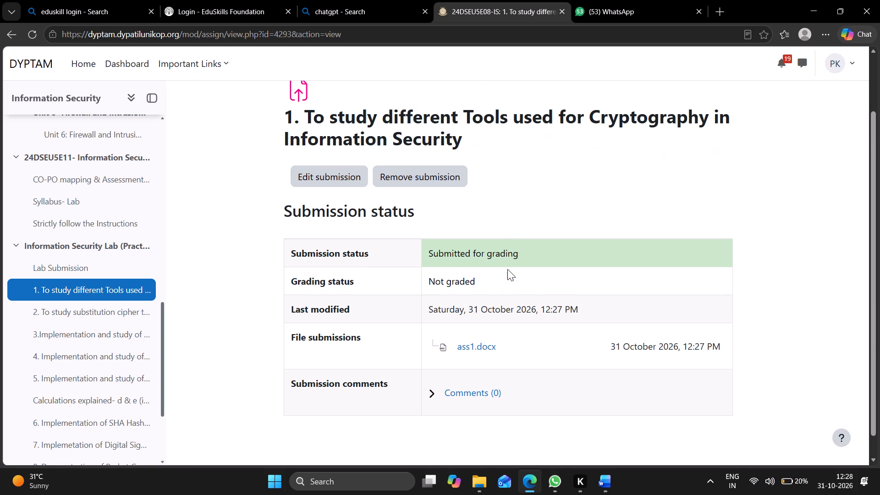